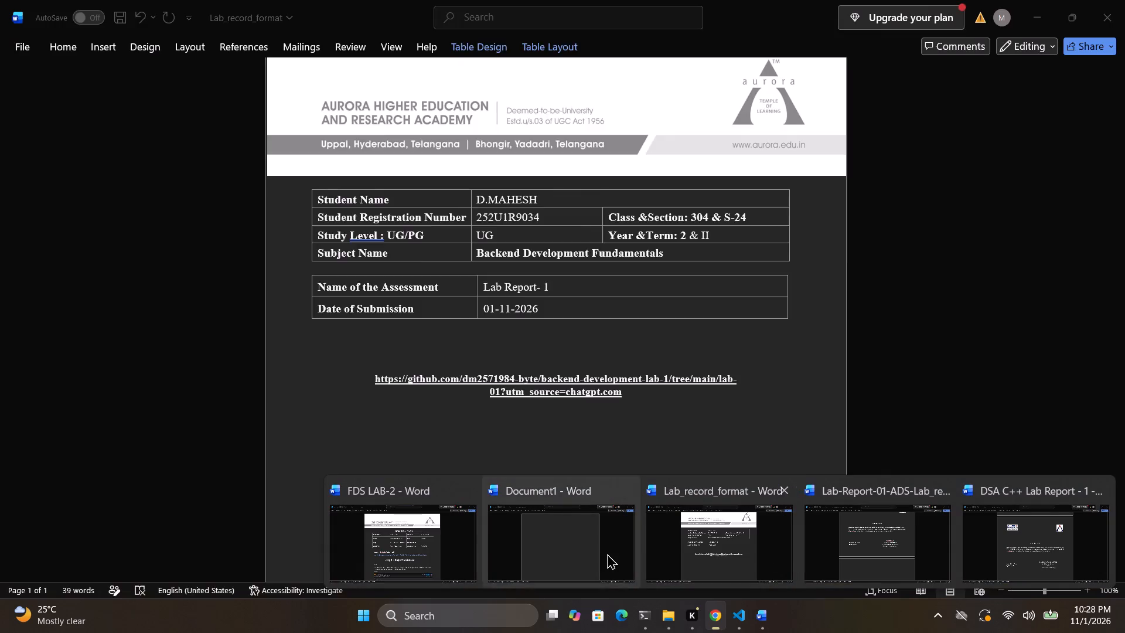
Switch to the Lab_record_format document in Word and delete the GitHub link below the assessment table.
{"action": "left_click", "coordinate": [707, 555]}
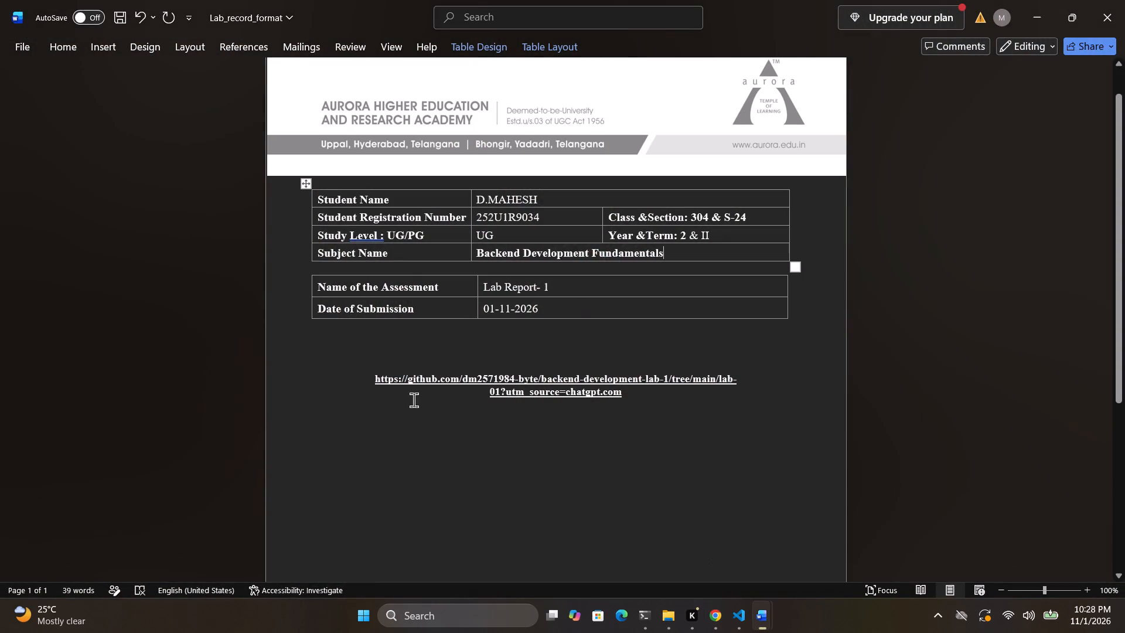
{"action": "left_click_drag", "start_coordinate": [372, 377], "coordinate": [635, 405]}
{"action": "key", "text": "BackSpace"}
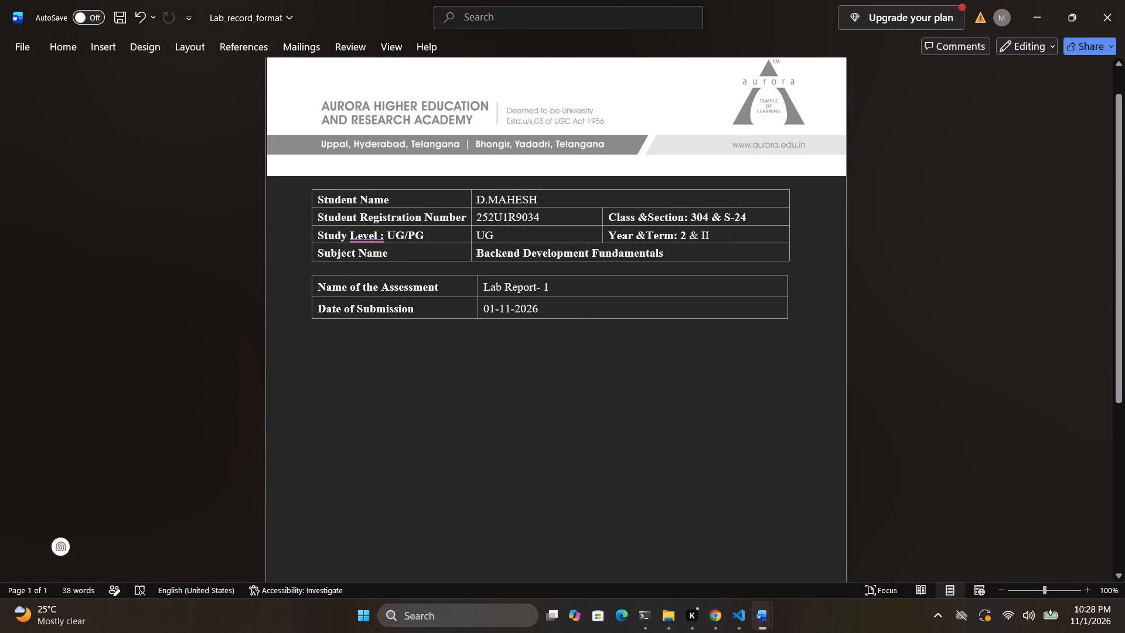
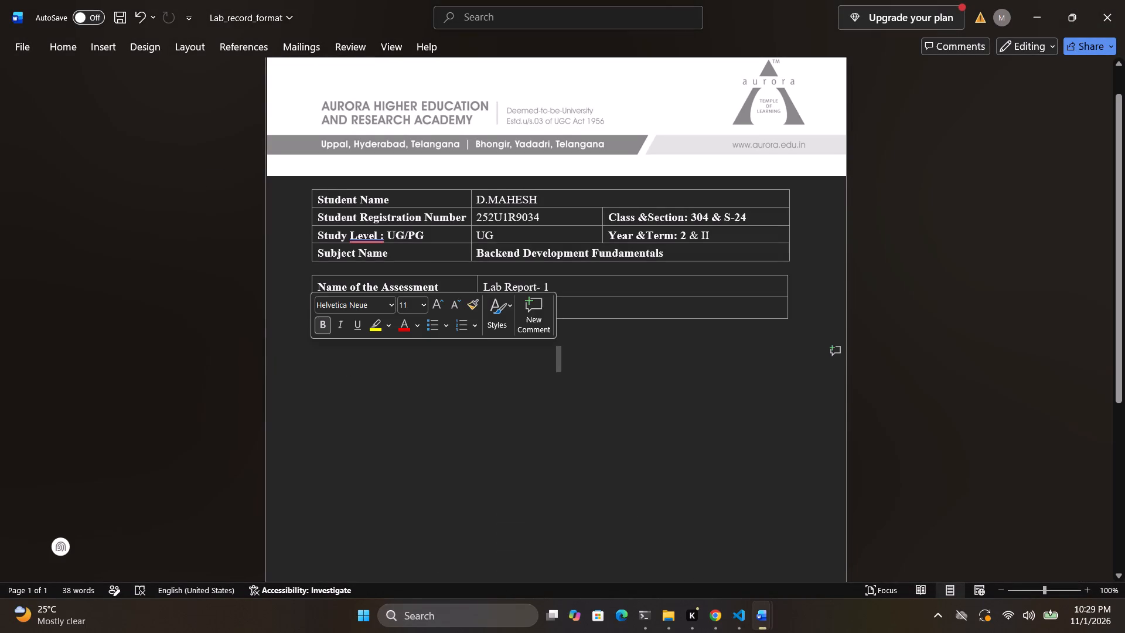
Insert the picture "WhatsApp Image 2026-11-01 at 9.57.39 PM" from the Downloads folder below the assessment table.
{"action": "left_click", "coordinate": [331, 360]}
{"action": "key", "text": "BackSpace"}
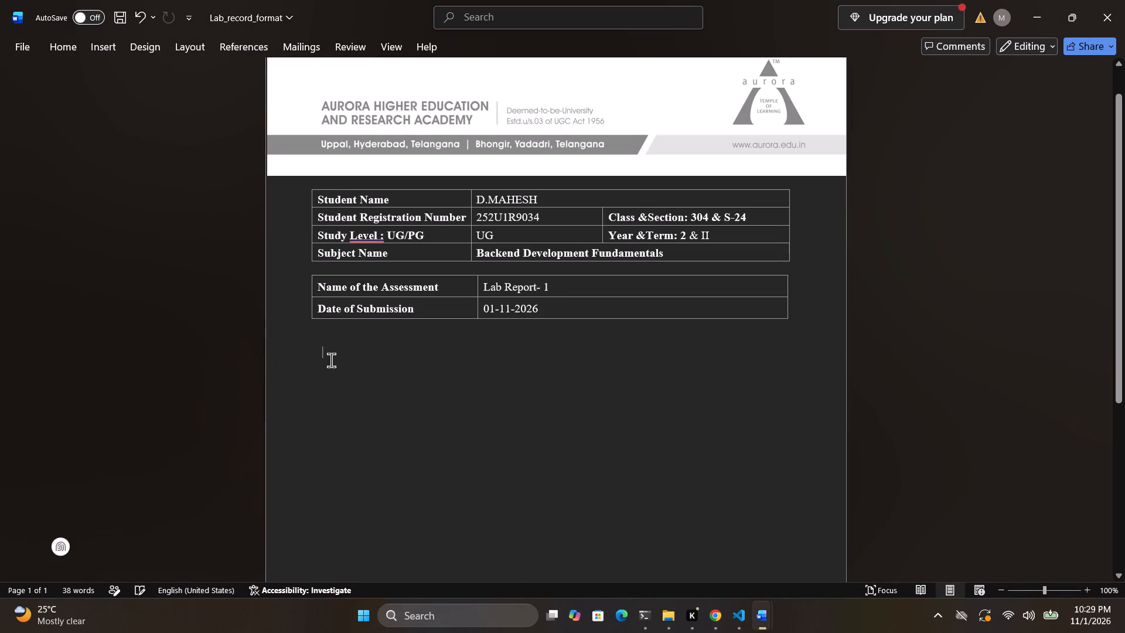
{"action": "left_click", "coordinate": [104, 51]}
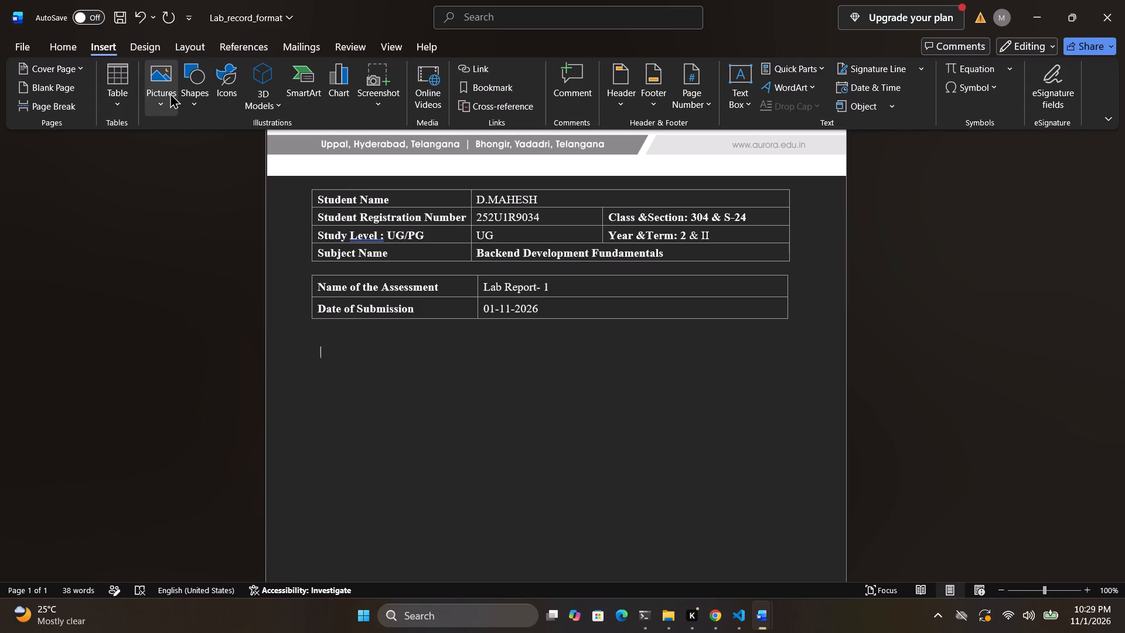
{"action": "left_click", "coordinate": [169, 93]}
{"action": "left_click", "coordinate": [196, 147]}
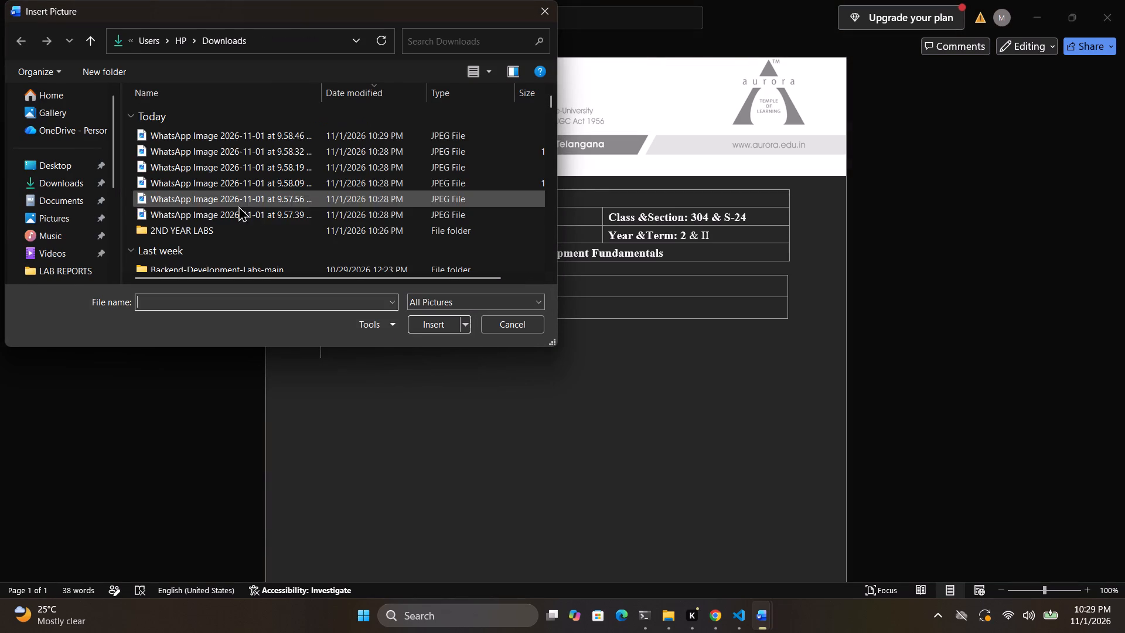
{"action": "left_click", "coordinate": [207, 216]}
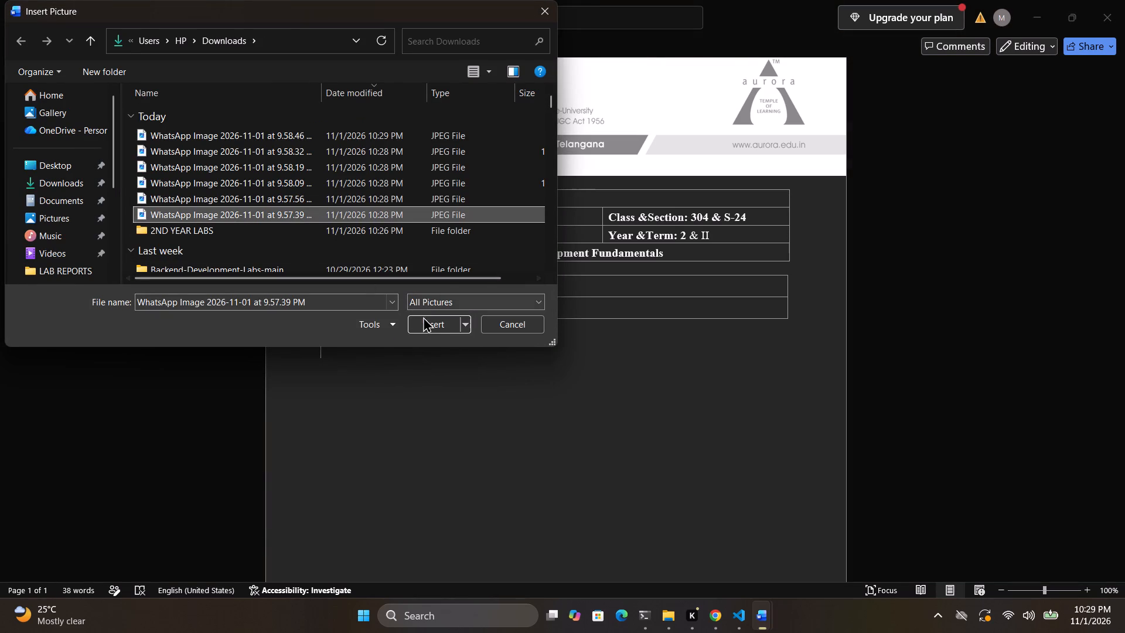
{"action": "left_click", "coordinate": [427, 321]}
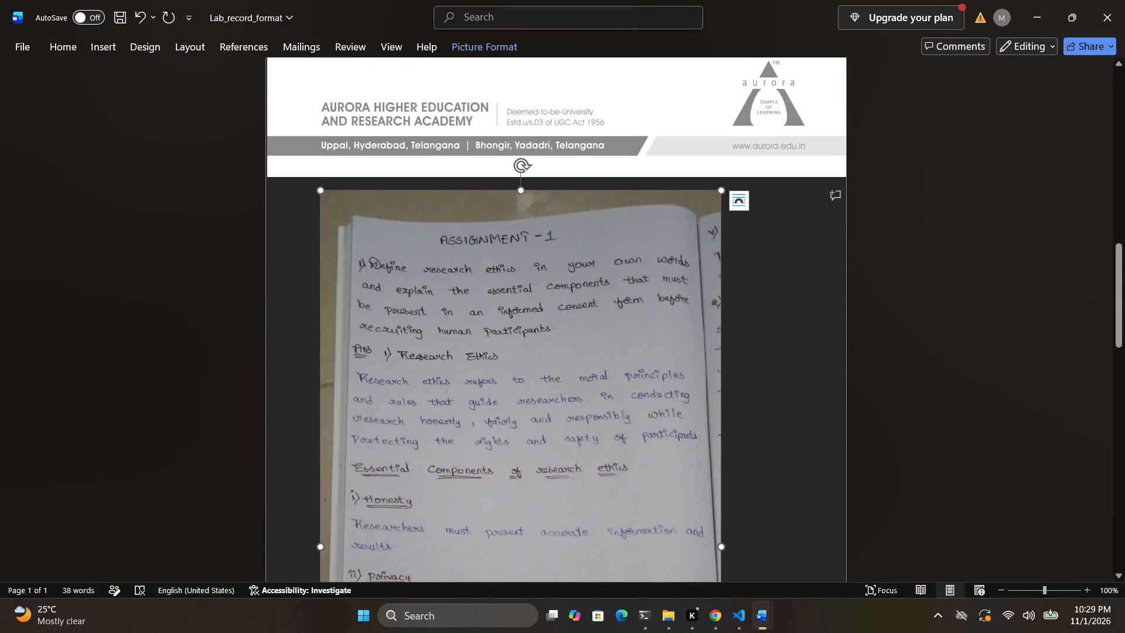
Crop the inserted handwritten assignment photo slightly inward at its top-left corner.
{"action": "right_click", "coordinate": [476, 268]}
{"action": "left_click", "coordinate": [508, 125]}
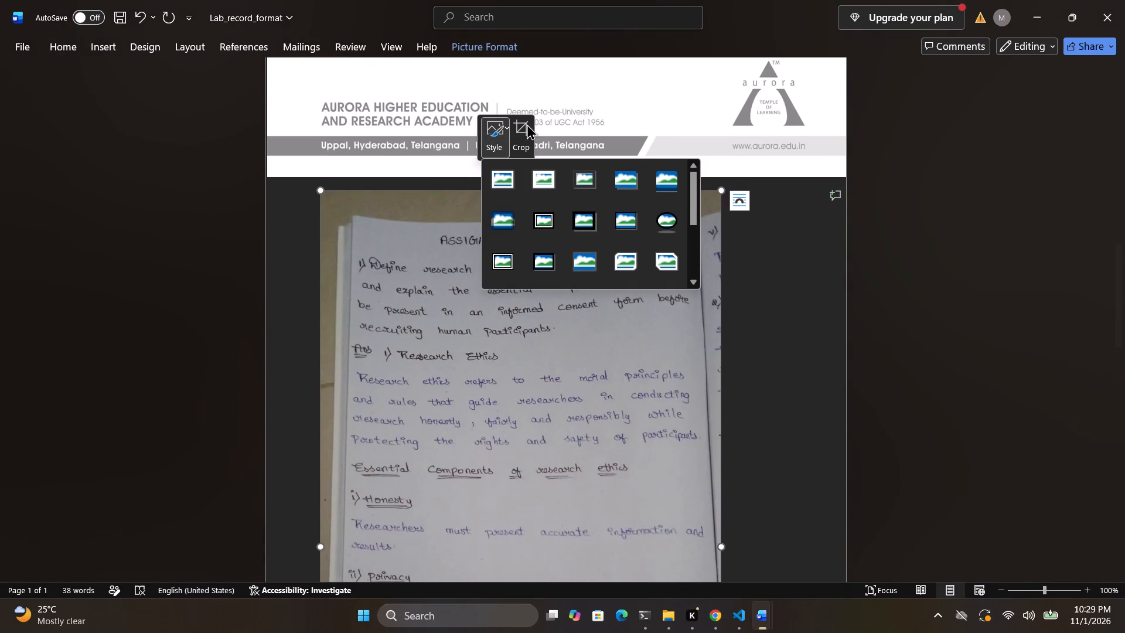
{"action": "left_click", "coordinate": [527, 130]}
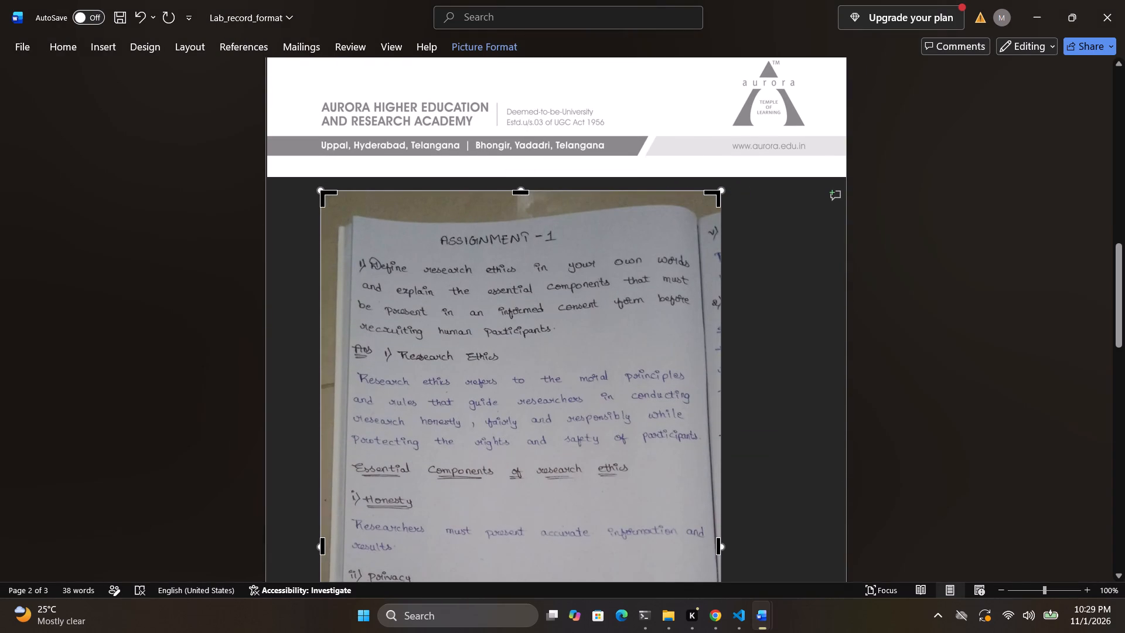
{"action": "left_click_drag", "start_coordinate": [319, 196], "coordinate": [359, 214]}
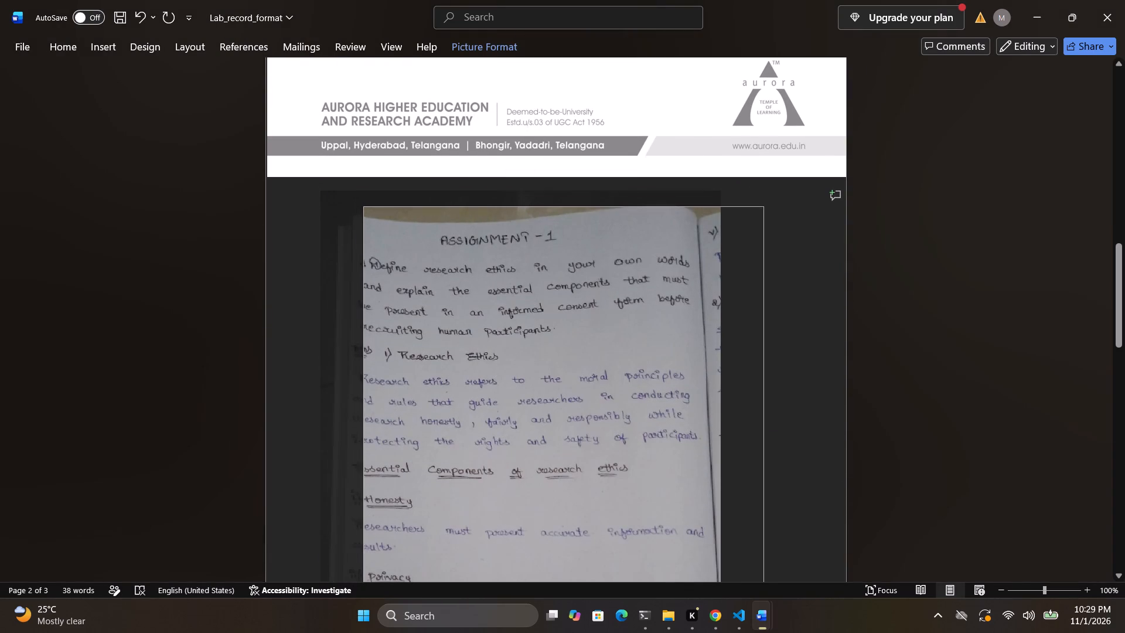
{"action": "left_click_drag", "start_coordinate": [359, 214], "coordinate": [346, 217]}
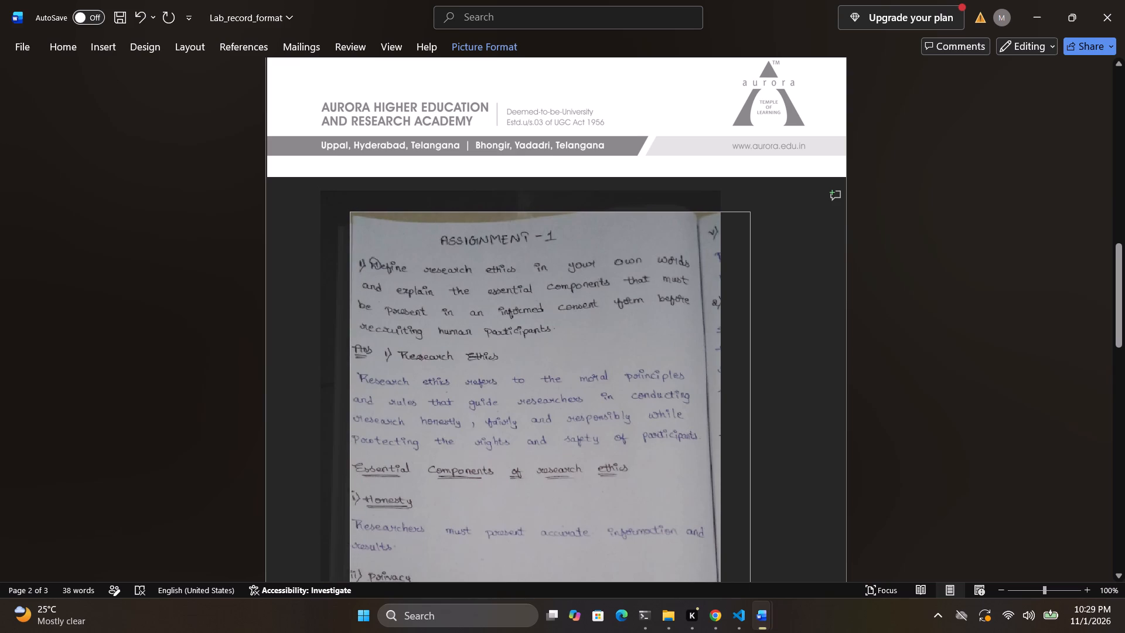
{"action": "left_click_drag", "start_coordinate": [346, 217], "coordinate": [335, 220]}
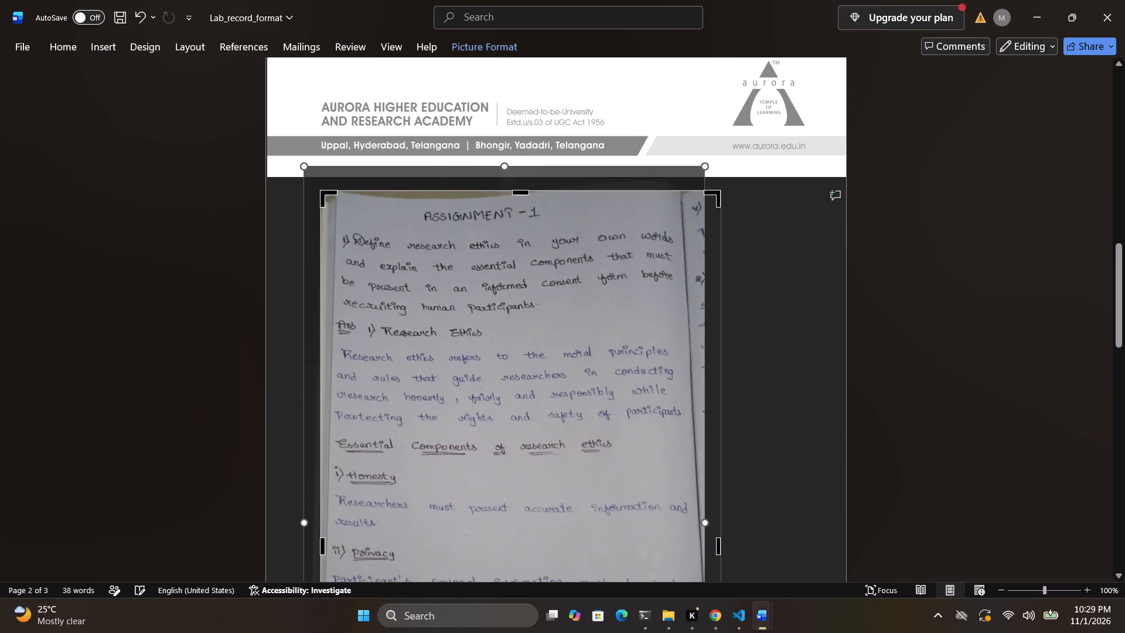
Adjust the photo's crop frame at its bottom-right corner, below the Respect paragraph.
{"action": "scroll", "coordinate": [742, 307], "scroll_direction": "down", "scroll_amount": 11}
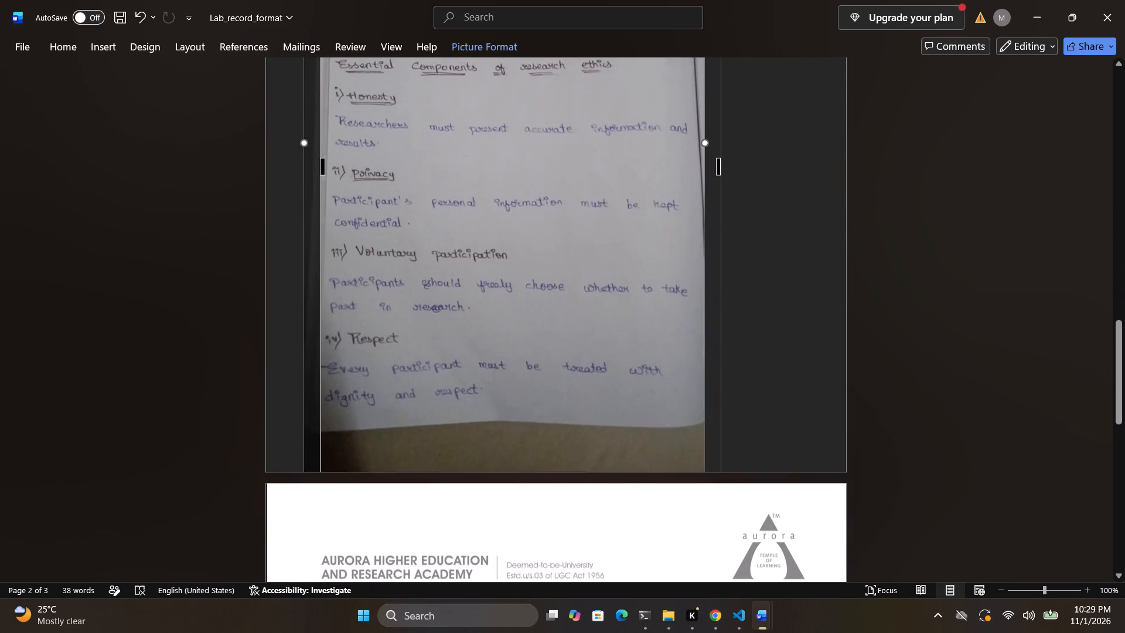
{"action": "left_click_drag", "start_coordinate": [714, 457], "coordinate": [693, 428]}
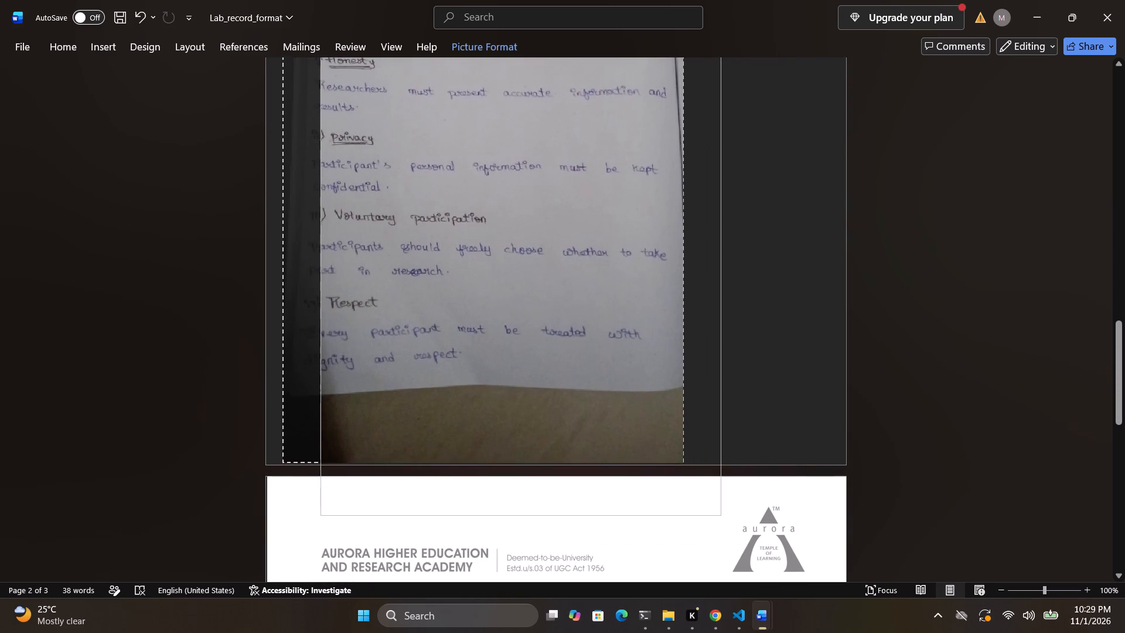
{"action": "left_click_drag", "start_coordinate": [693, 428], "coordinate": [735, 464]}
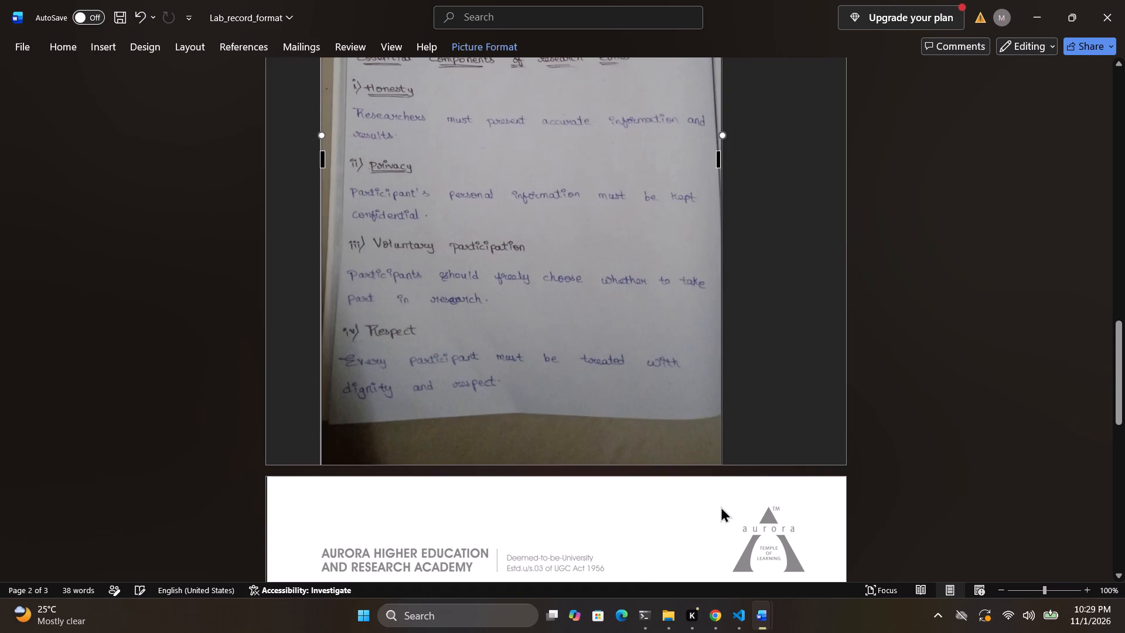
{"action": "left_click", "coordinate": [705, 421]}
{"action": "right_click", "coordinate": [705, 421]}
Trim the photo's top-right corner and left edge slightly with the Crop tool.
{"action": "scroll", "coordinate": [670, 395], "scroll_direction": "up", "scroll_amount": 12}
{"action": "right_click", "coordinate": [637, 385]}
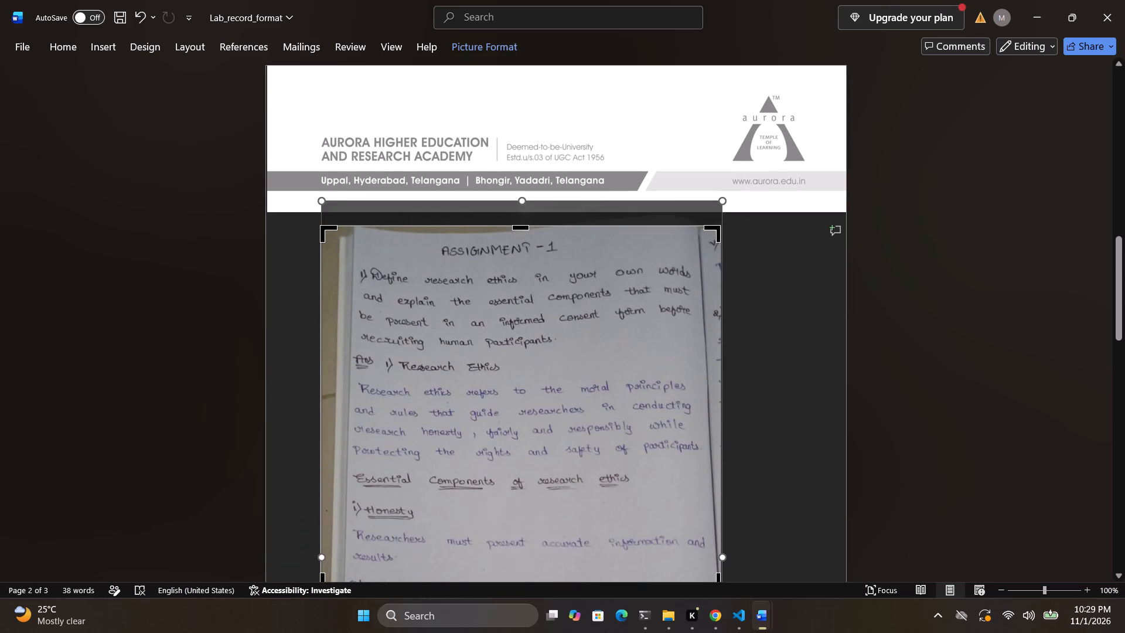
{"action": "left_click_drag", "start_coordinate": [717, 229], "coordinate": [717, 243]}
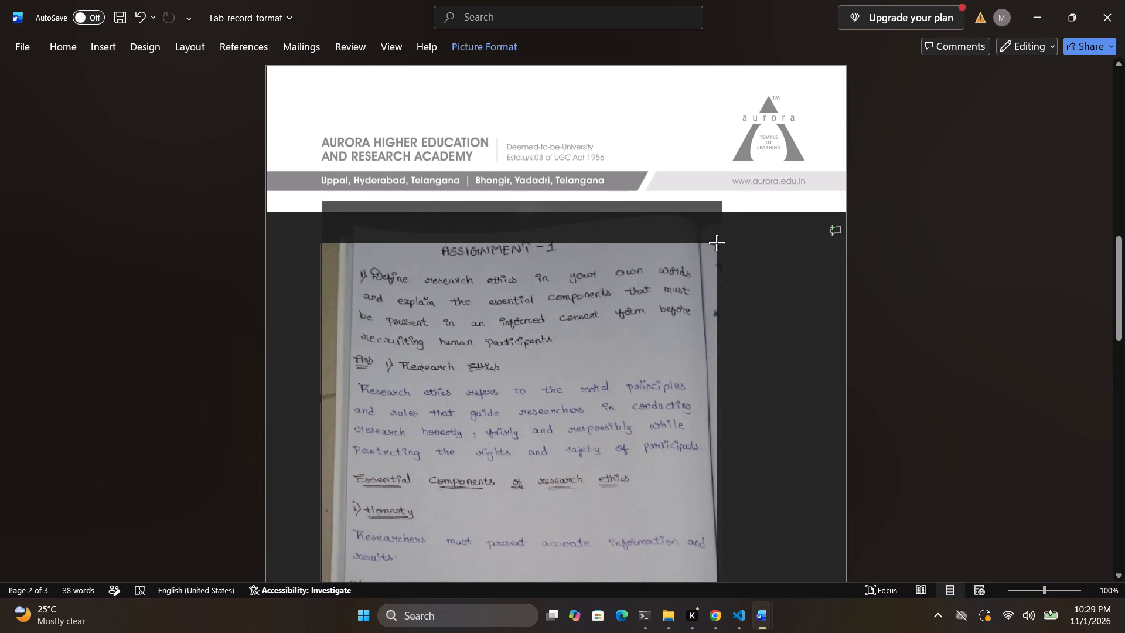
{"action": "left_click_drag", "start_coordinate": [717, 243], "coordinate": [718, 236]}
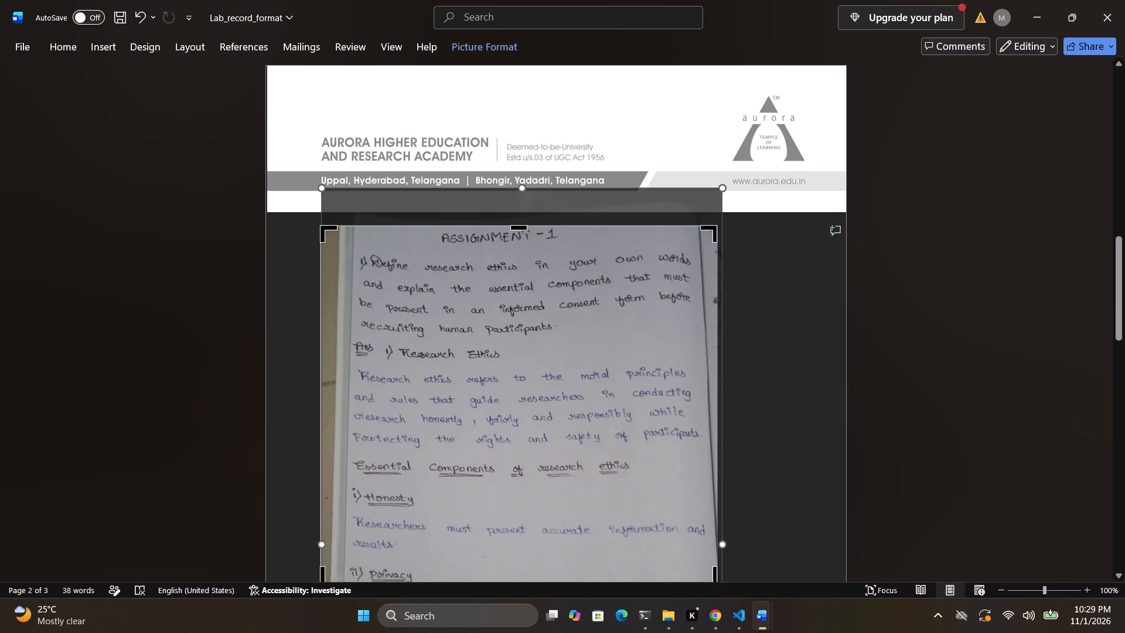
{"action": "left_click_drag", "start_coordinate": [321, 574], "coordinate": [336, 571]}
Fine-tune the crop at the photo's bottom-right corner to trim its right edge.
{"action": "scroll", "coordinate": [420, 486], "scroll_direction": "down", "scroll_amount": 10}
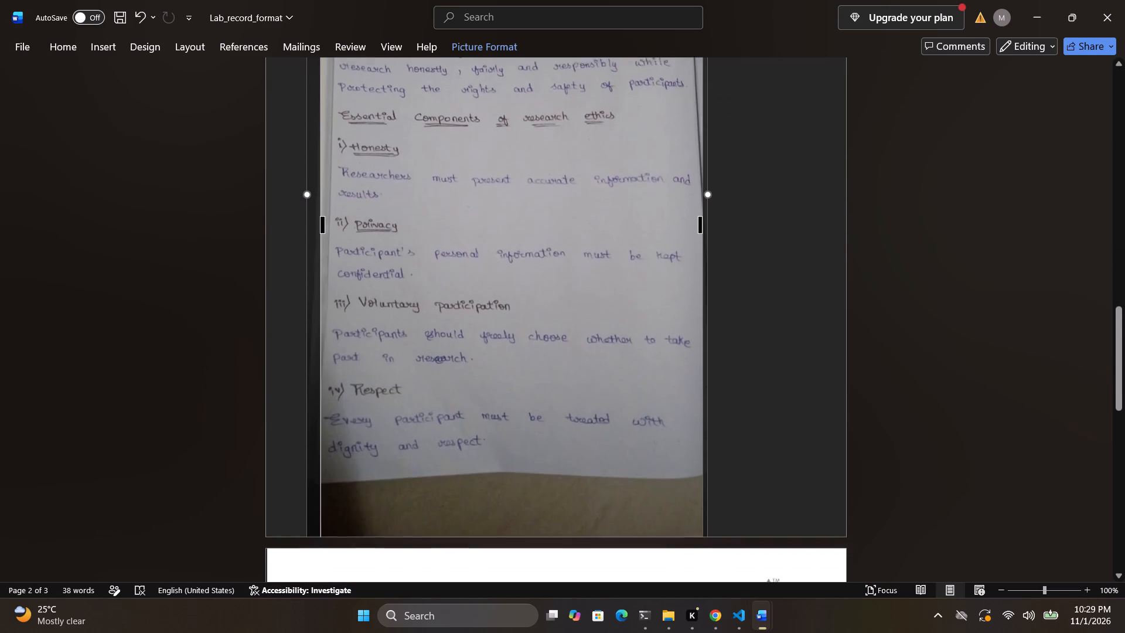
{"action": "scroll", "coordinate": [436, 489], "scroll_direction": "down", "scroll_amount": 3}
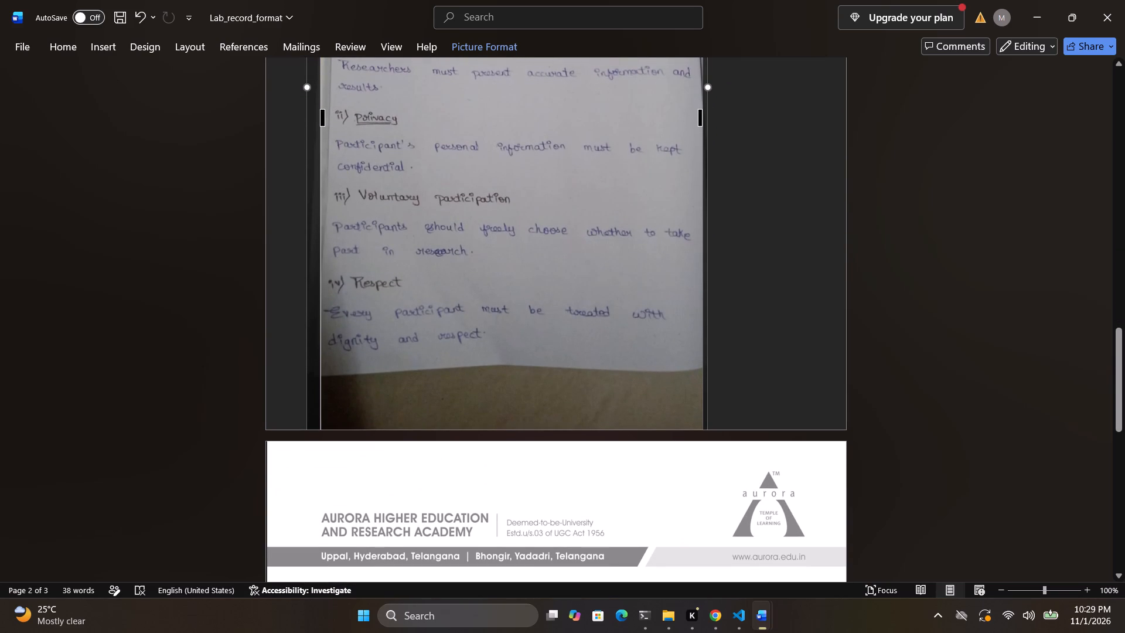
{"action": "left_click_drag", "start_coordinate": [705, 424], "coordinate": [691, 420]}
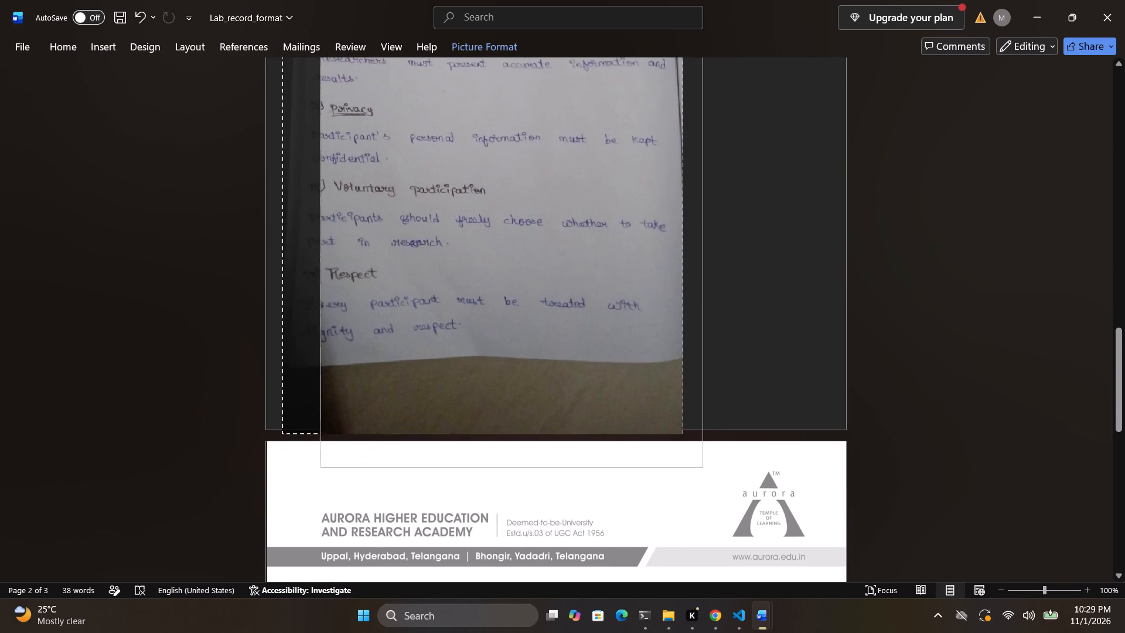
{"action": "left_click_drag", "start_coordinate": [691, 420], "coordinate": [699, 424]}
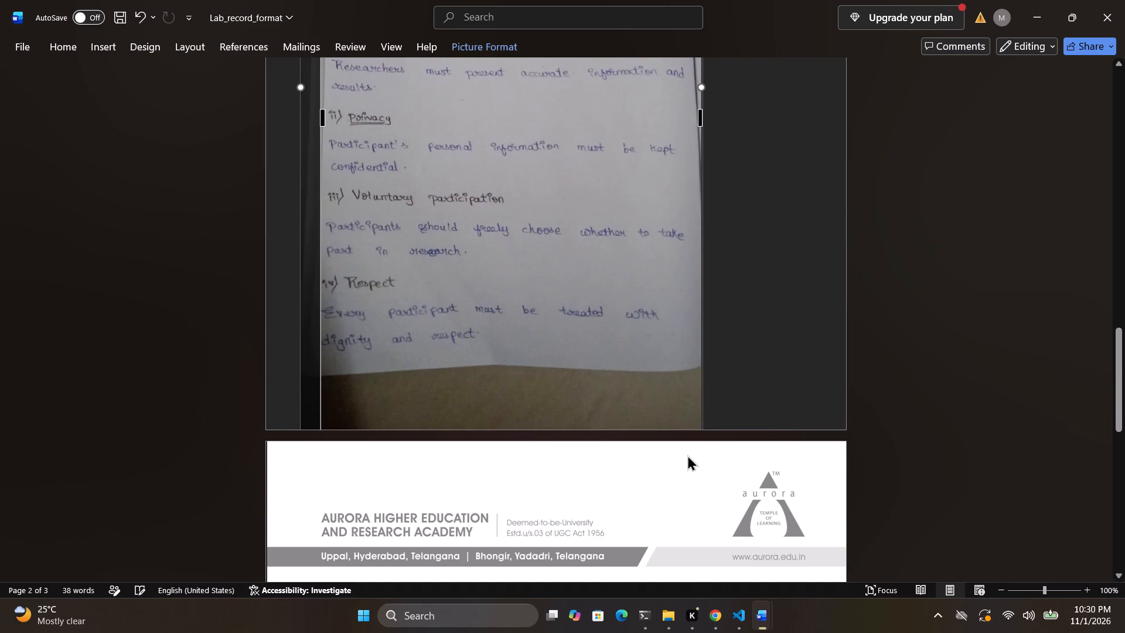
{"action": "right_click", "coordinate": [669, 414]}
Restart the Crop tool on the photo, pull its bottom-right crop corner outward, and finish cropping.
{"action": "scroll", "coordinate": [647, 370], "scroll_direction": "up", "scroll_amount": 4}
{"action": "scroll", "coordinate": [650, 387], "scroll_direction": "down", "scroll_amount": 5}
{"action": "left_click_drag", "start_coordinate": [683, 434], "coordinate": [669, 380]}
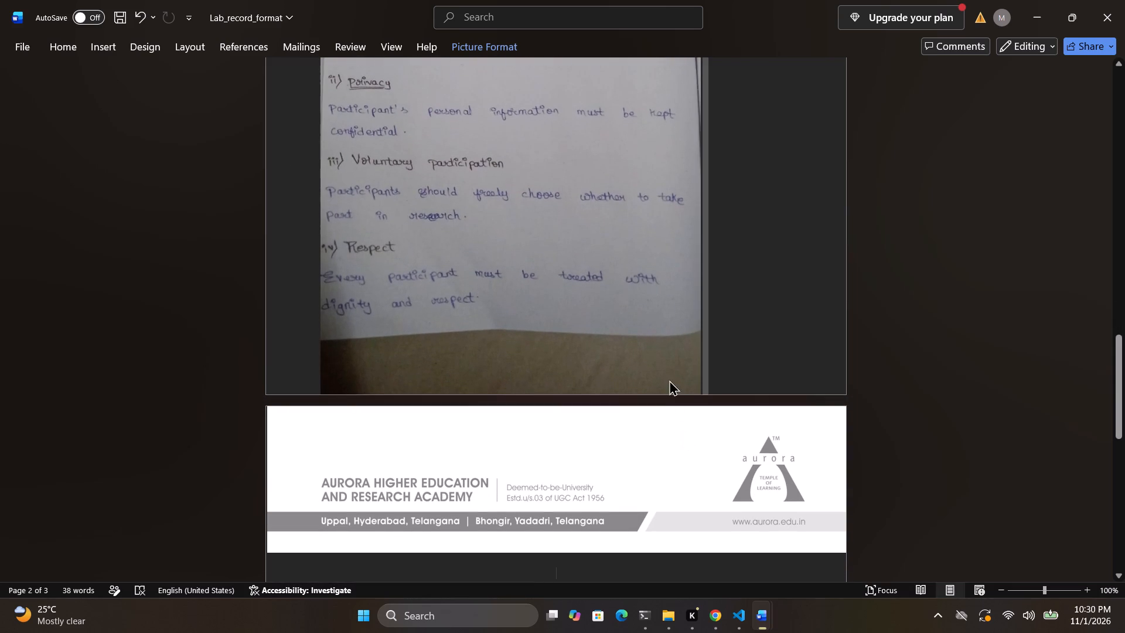
{"action": "left_click_drag", "start_coordinate": [669, 380], "coordinate": [666, 349]}
{"action": "left_click", "coordinate": [653, 322]}
{"action": "right_click_drag", "start_coordinate": [653, 322], "coordinate": [647, 312]}
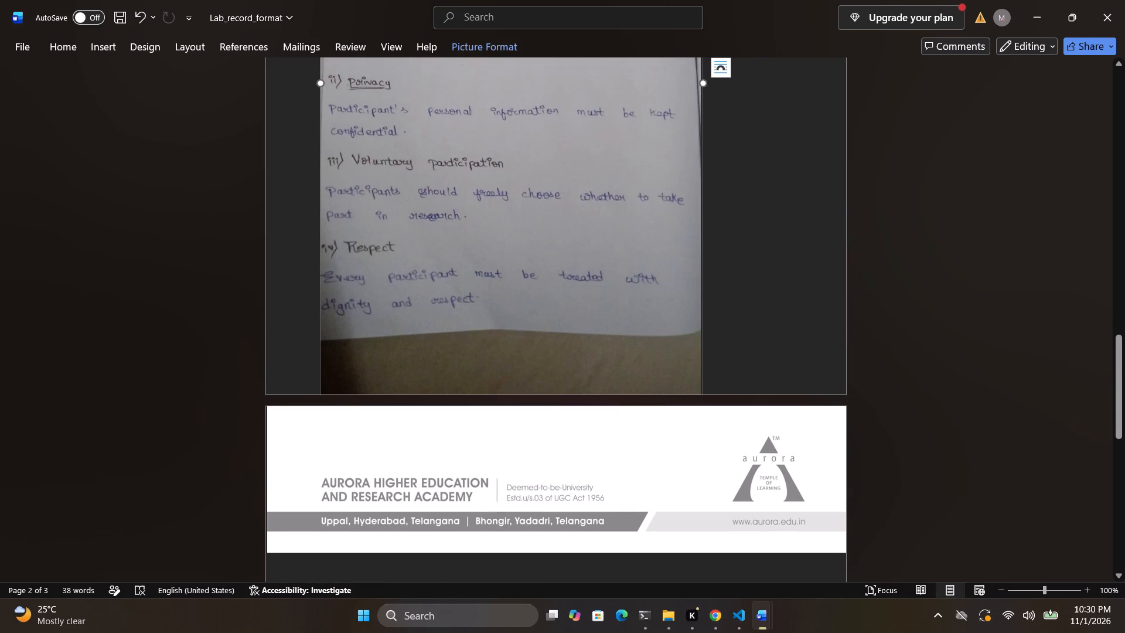
{"action": "right_click_drag", "start_coordinate": [647, 312], "coordinate": [627, 273]}
{"action": "left_click", "coordinate": [697, 133]}
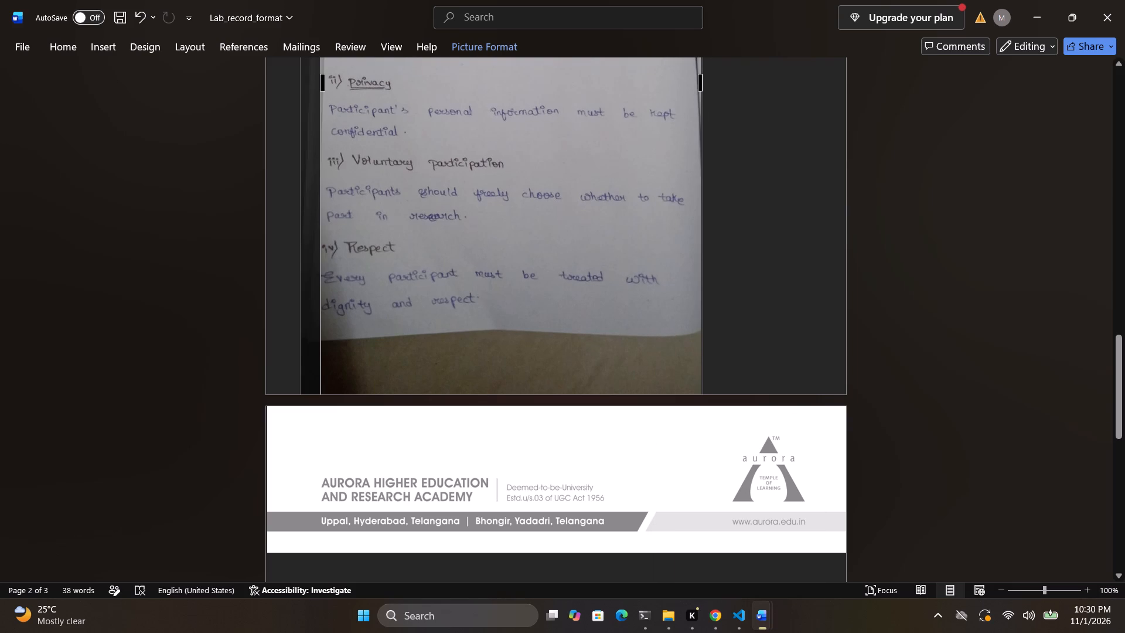
{"action": "left_click_drag", "start_coordinate": [697, 387], "coordinate": [717, 420]}
{"action": "scroll", "coordinate": [667, 373], "scroll_direction": "up", "scroll_amount": 10}
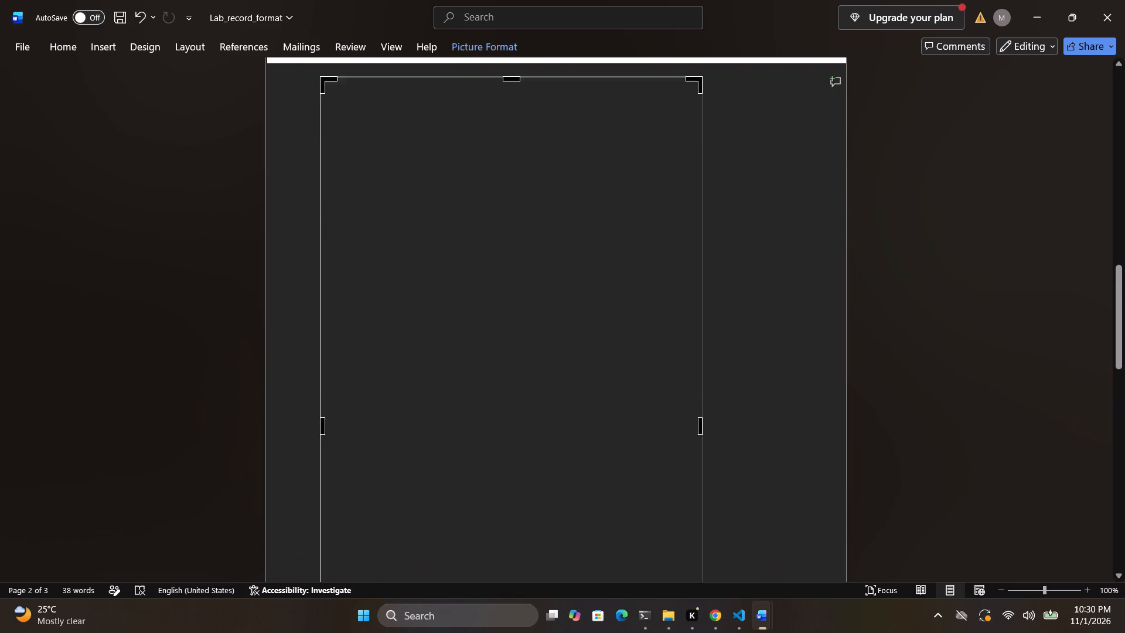
{"action": "scroll", "coordinate": [676, 367], "scroll_direction": "up", "scroll_amount": 5}
{"action": "left_click", "coordinate": [783, 356]}
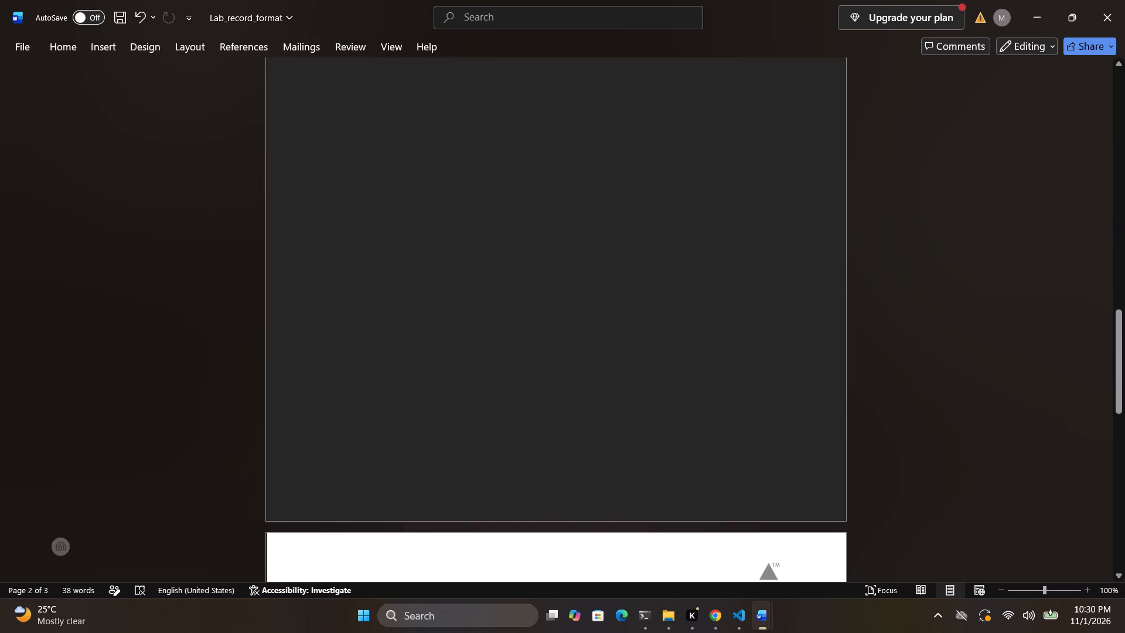
Start a new empty paragraph below the assessment table on the first page.
{"action": "scroll", "coordinate": [734, 368], "scroll_direction": "down", "scroll_amount": 14}
{"action": "scroll", "coordinate": [734, 409], "scroll_direction": "up", "scroll_amount": 15}
{"action": "scroll", "coordinate": [734, 410], "scroll_direction": "up", "scroll_amount": 15}
{"action": "scroll", "coordinate": [714, 416], "scroll_direction": "up", "scroll_amount": 9}
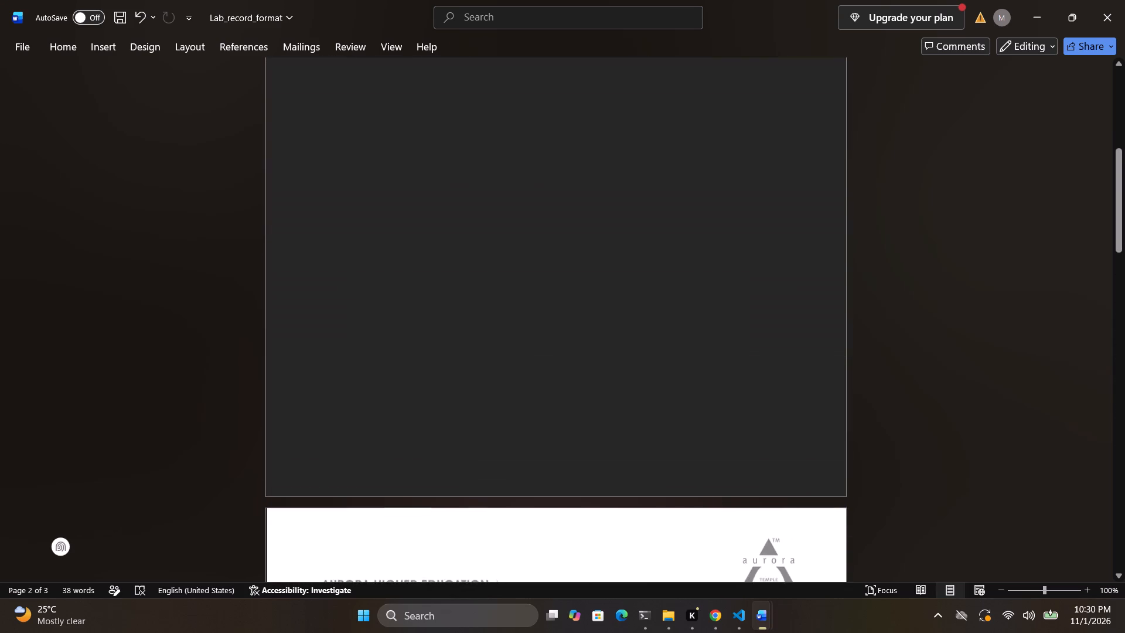
{"action": "scroll", "coordinate": [714, 416], "scroll_direction": "up", "scroll_amount": 12}
{"action": "scroll", "coordinate": [710, 430], "scroll_direction": "down", "scroll_amount": 4}
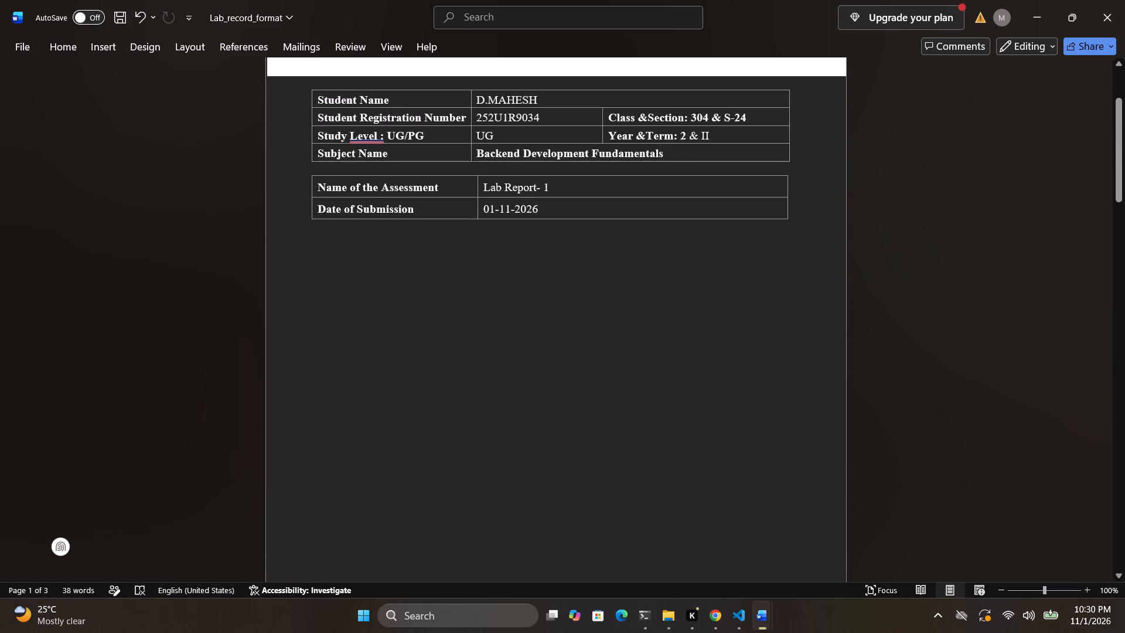
{"action": "left_click", "coordinate": [324, 264]}
{"action": "key", "text": "BackSpace"}
{"action": "key", "text": "space"}
{"action": "key", "text": "Return"}
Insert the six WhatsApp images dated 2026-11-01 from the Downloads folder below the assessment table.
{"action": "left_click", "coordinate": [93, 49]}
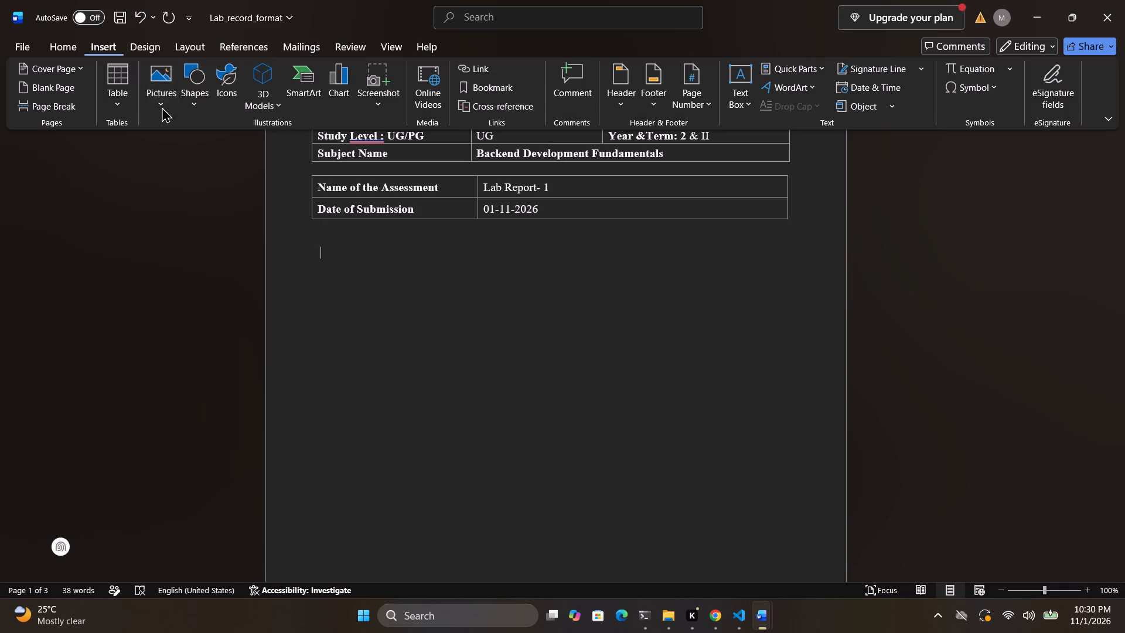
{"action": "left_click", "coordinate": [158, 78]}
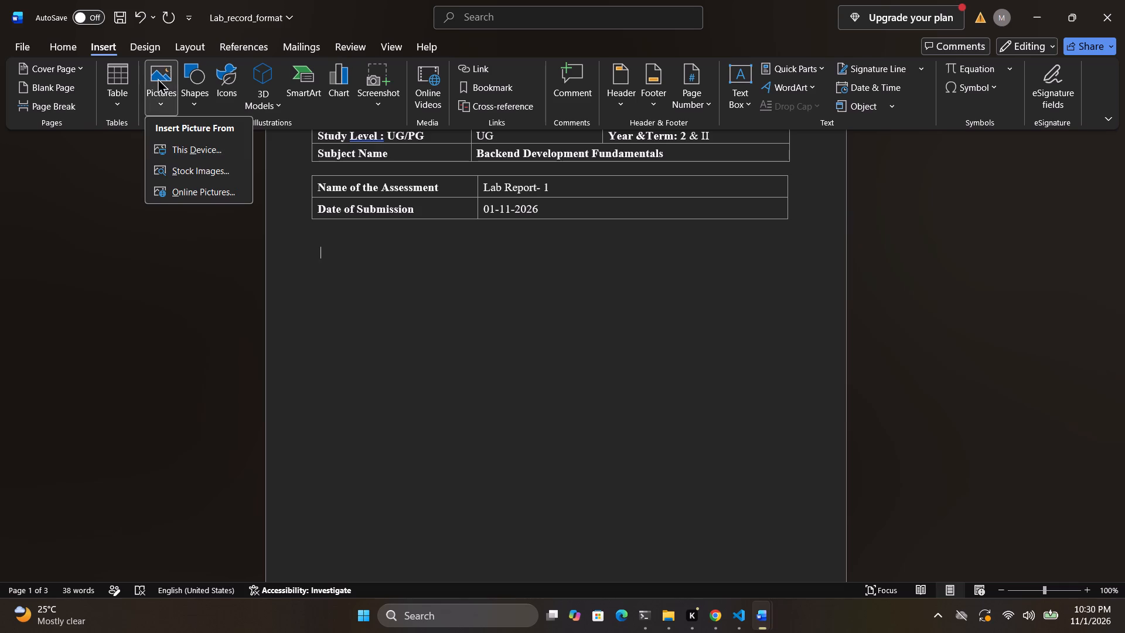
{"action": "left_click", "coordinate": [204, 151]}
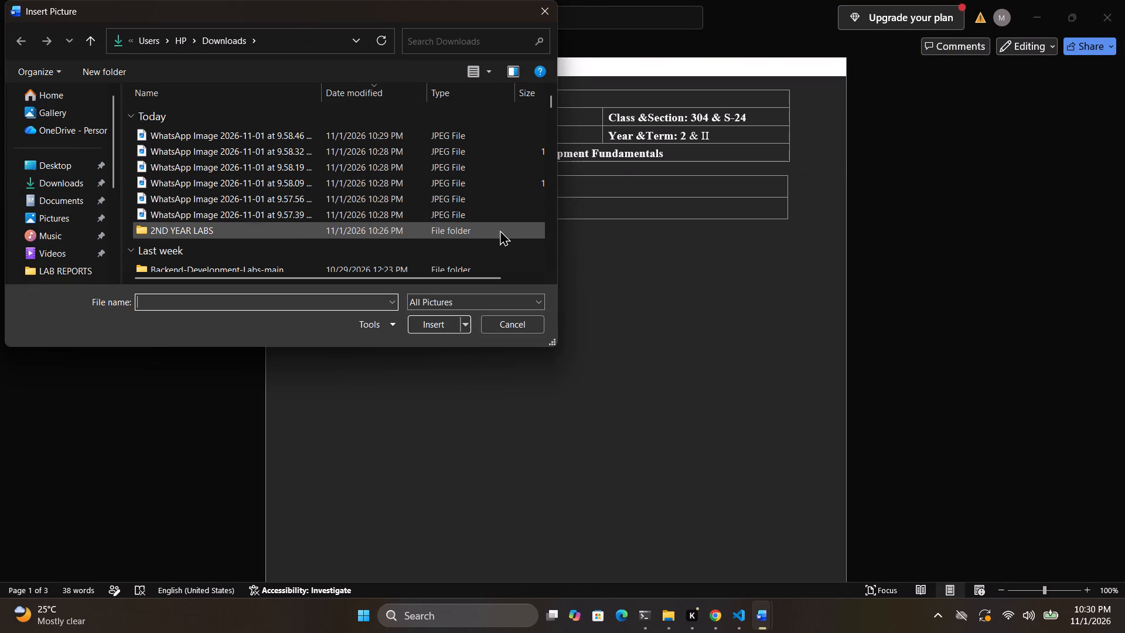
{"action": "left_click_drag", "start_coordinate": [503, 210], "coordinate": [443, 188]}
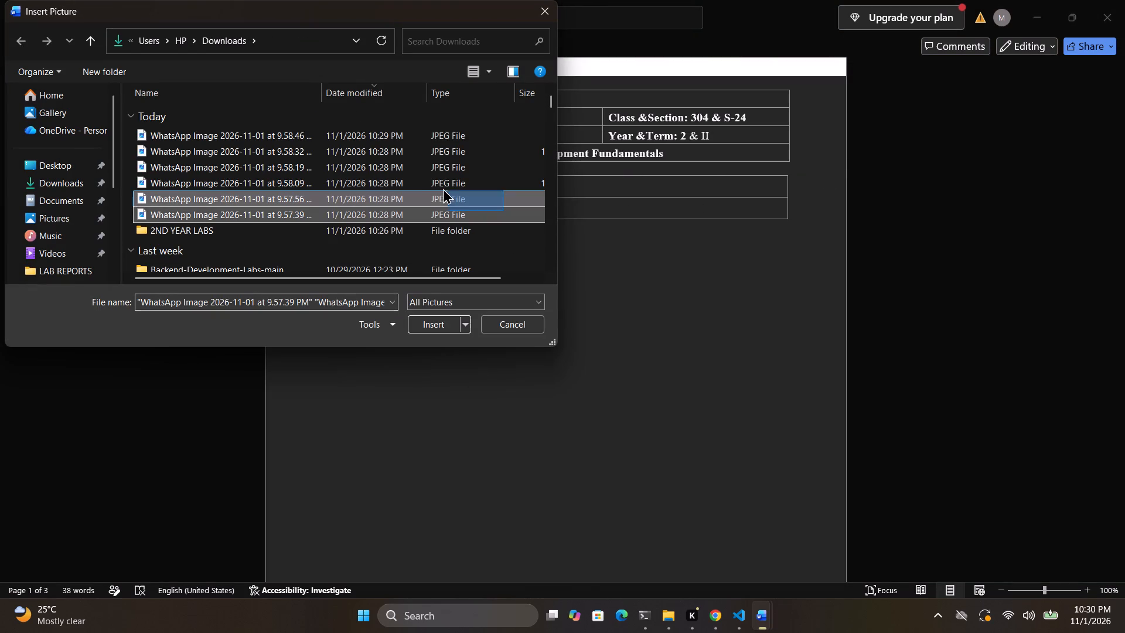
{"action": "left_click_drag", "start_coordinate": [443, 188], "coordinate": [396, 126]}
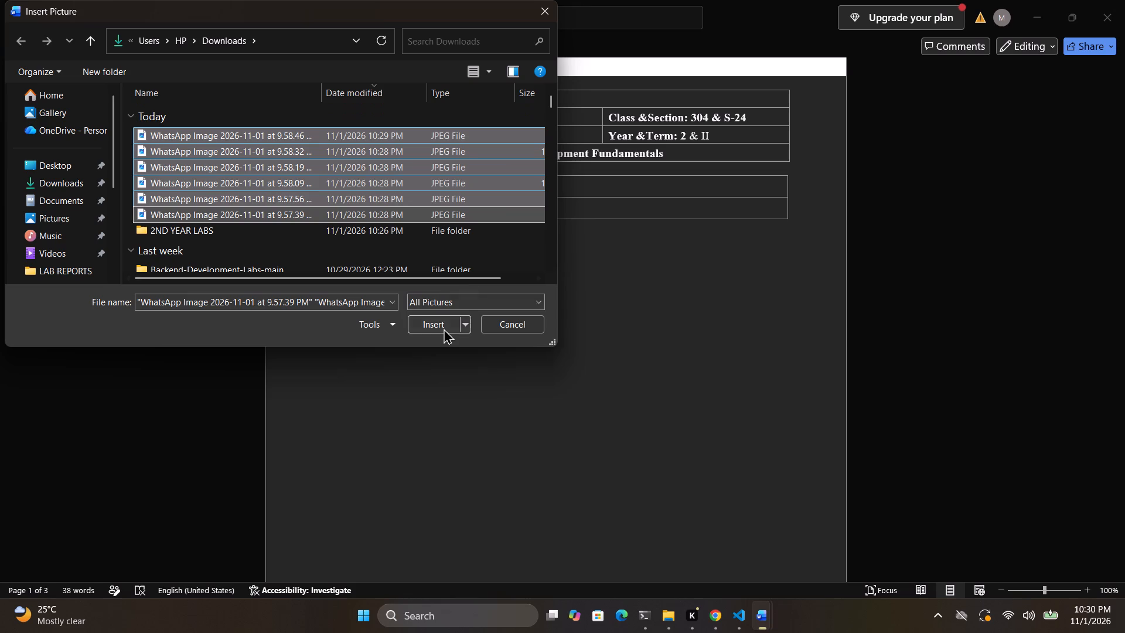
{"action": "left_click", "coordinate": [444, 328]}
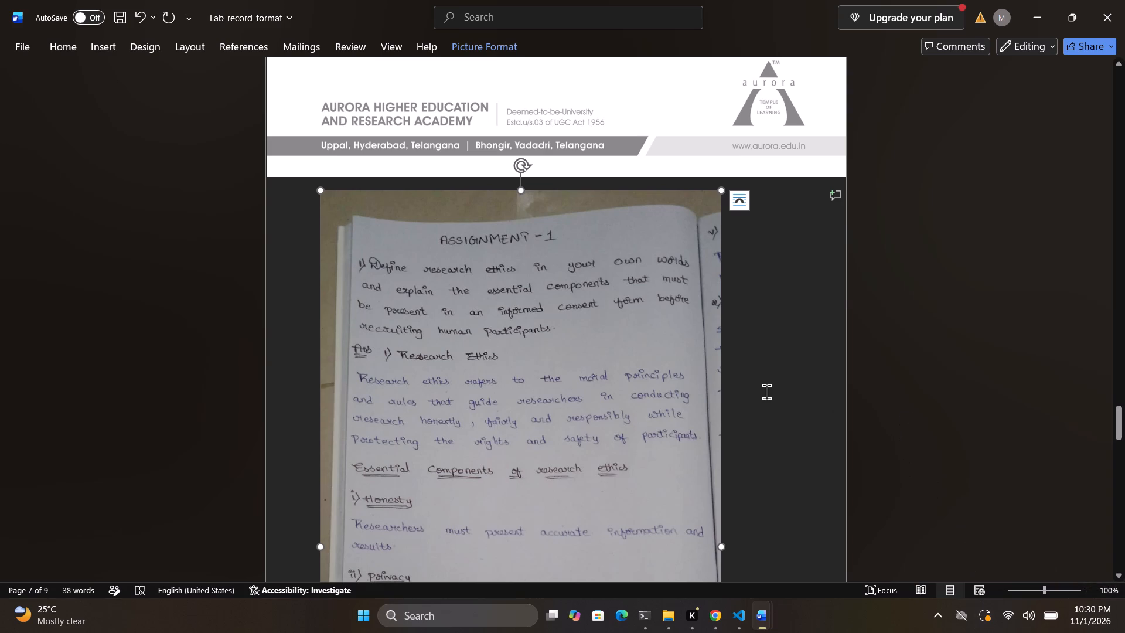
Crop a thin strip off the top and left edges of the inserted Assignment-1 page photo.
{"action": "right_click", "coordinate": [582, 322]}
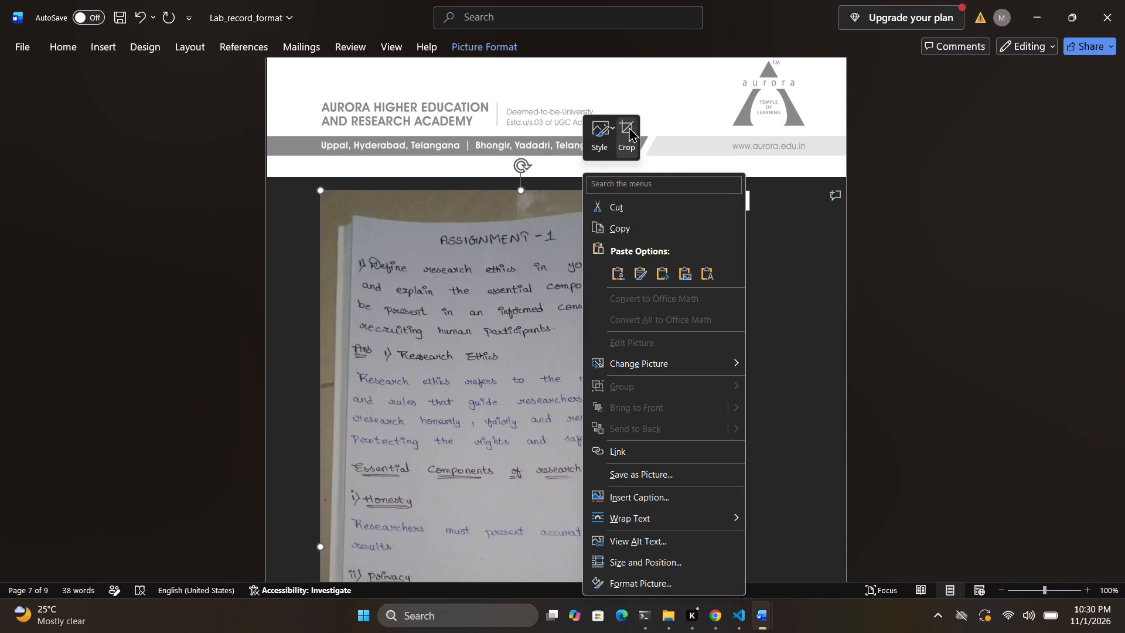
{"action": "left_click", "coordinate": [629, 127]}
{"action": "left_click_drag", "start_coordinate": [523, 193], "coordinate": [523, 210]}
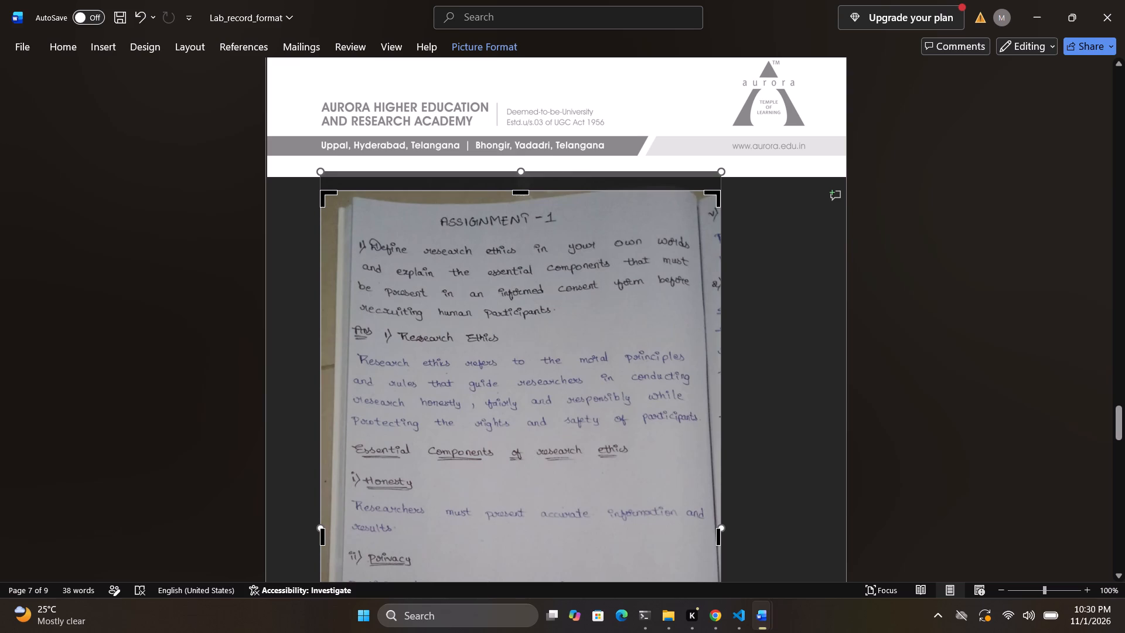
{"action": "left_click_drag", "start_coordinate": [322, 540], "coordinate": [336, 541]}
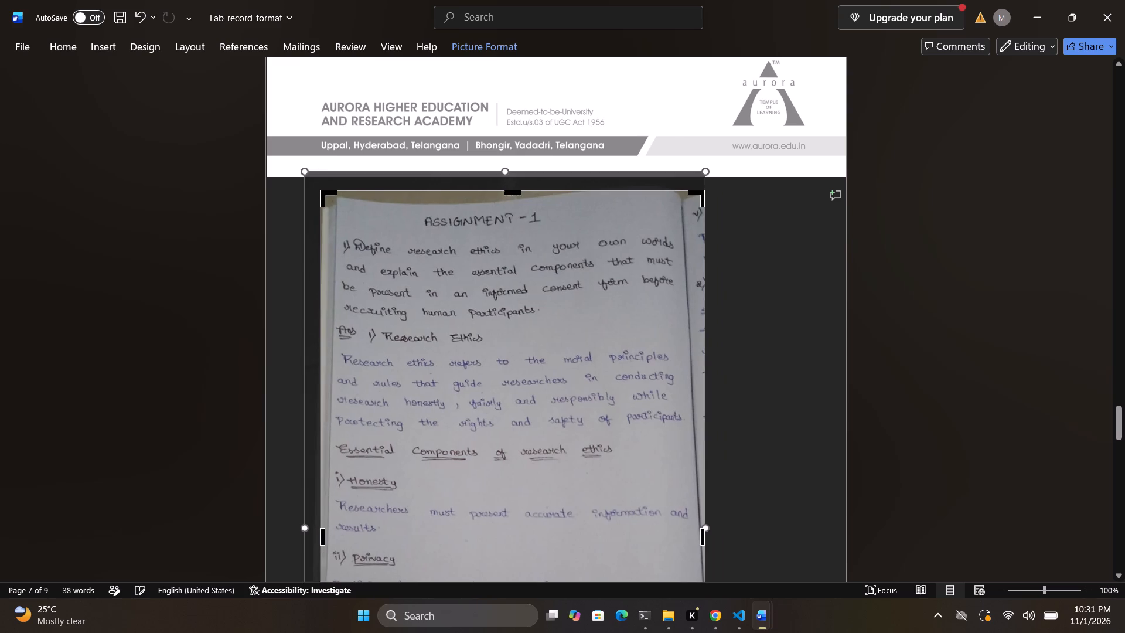
Look through the document's pages to examine the order and framing of the inserted handwritten photos.
{"action": "scroll", "coordinate": [454, 461], "scroll_direction": "down", "scroll_amount": 9}
{"action": "scroll", "coordinate": [454, 461], "scroll_direction": "up", "scroll_amount": 6}
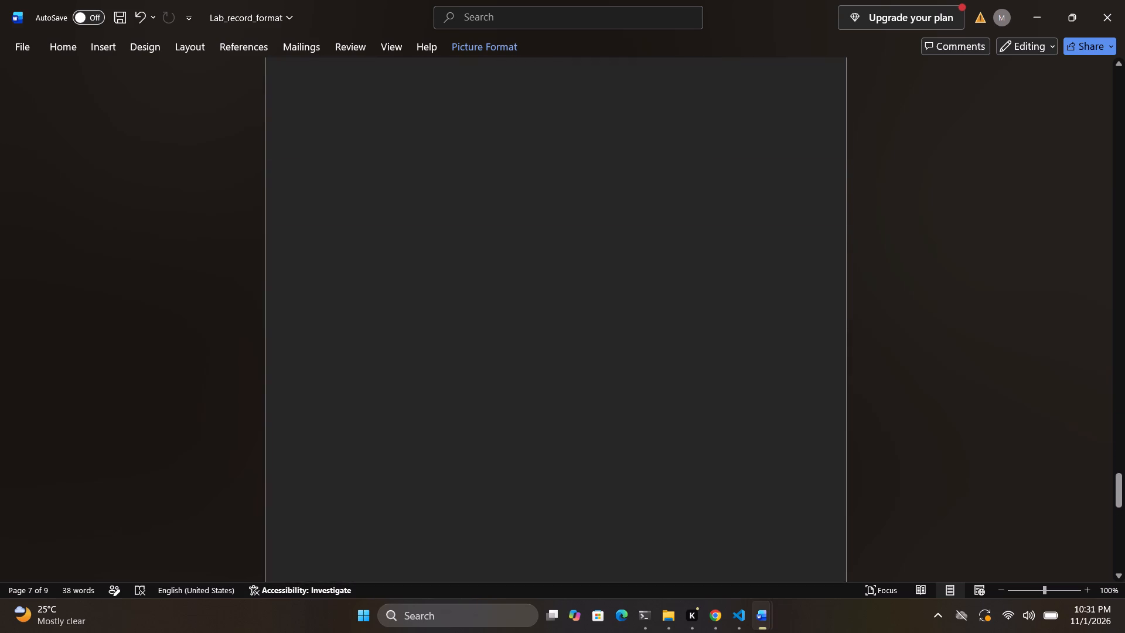
{"action": "scroll", "coordinate": [454, 461], "scroll_direction": "up", "scroll_amount": 2}
{"action": "scroll", "coordinate": [454, 461], "scroll_direction": "down", "scroll_amount": 2}
{"action": "scroll", "coordinate": [454, 461], "scroll_direction": "up", "scroll_amount": 4}
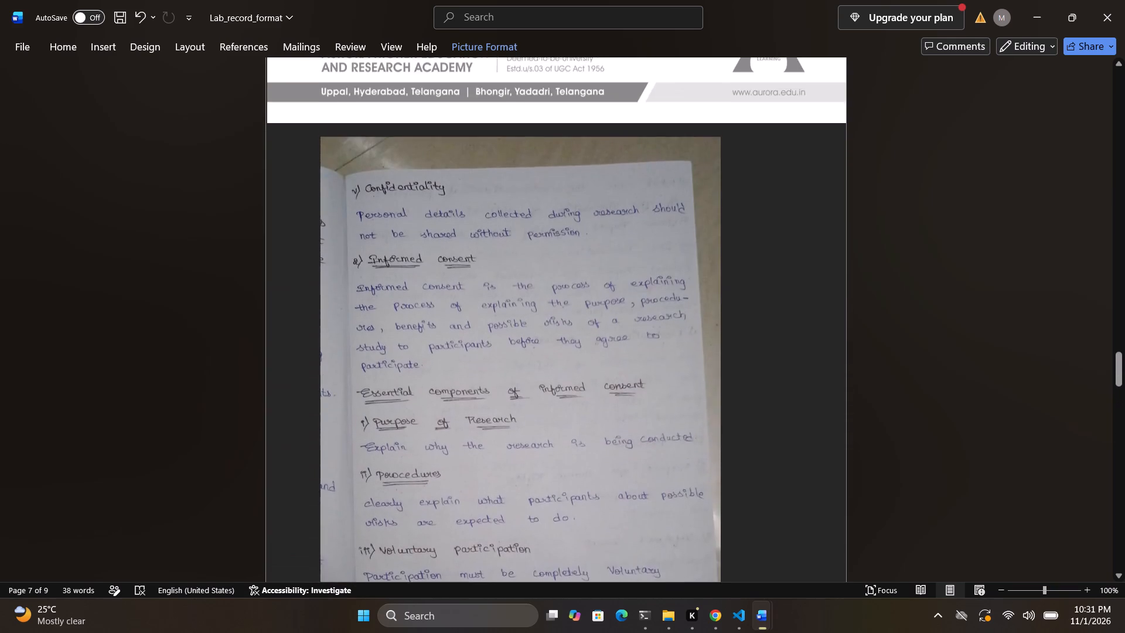
{"action": "scroll", "coordinate": [454, 461], "scroll_direction": "up", "scroll_amount": 3}
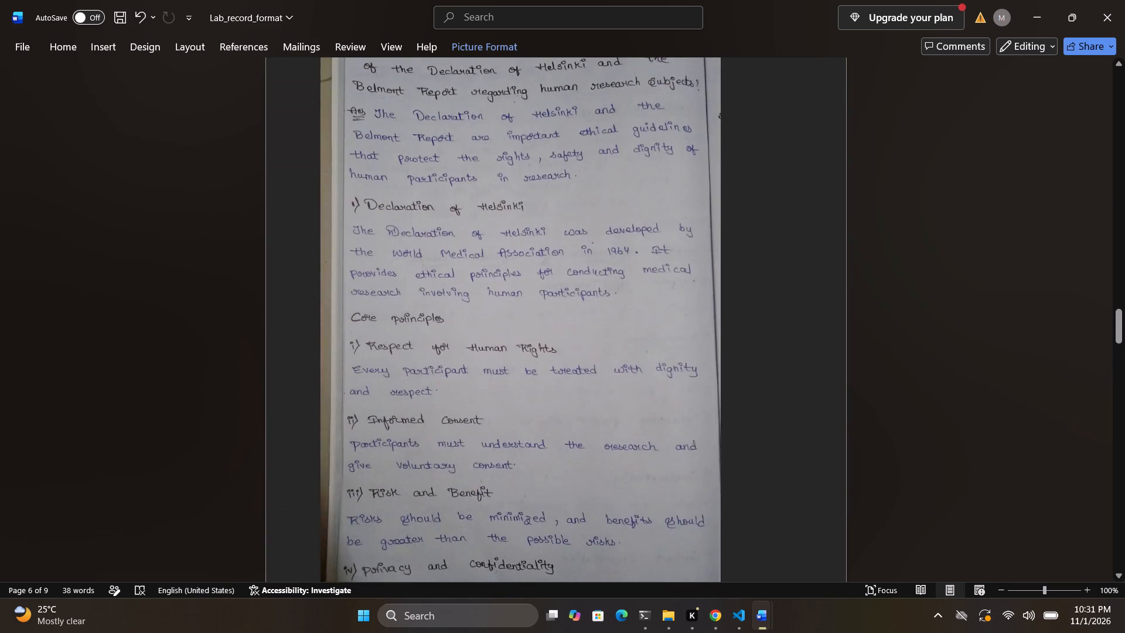
{"action": "scroll", "coordinate": [454, 461], "scroll_direction": "up", "scroll_amount": 17}
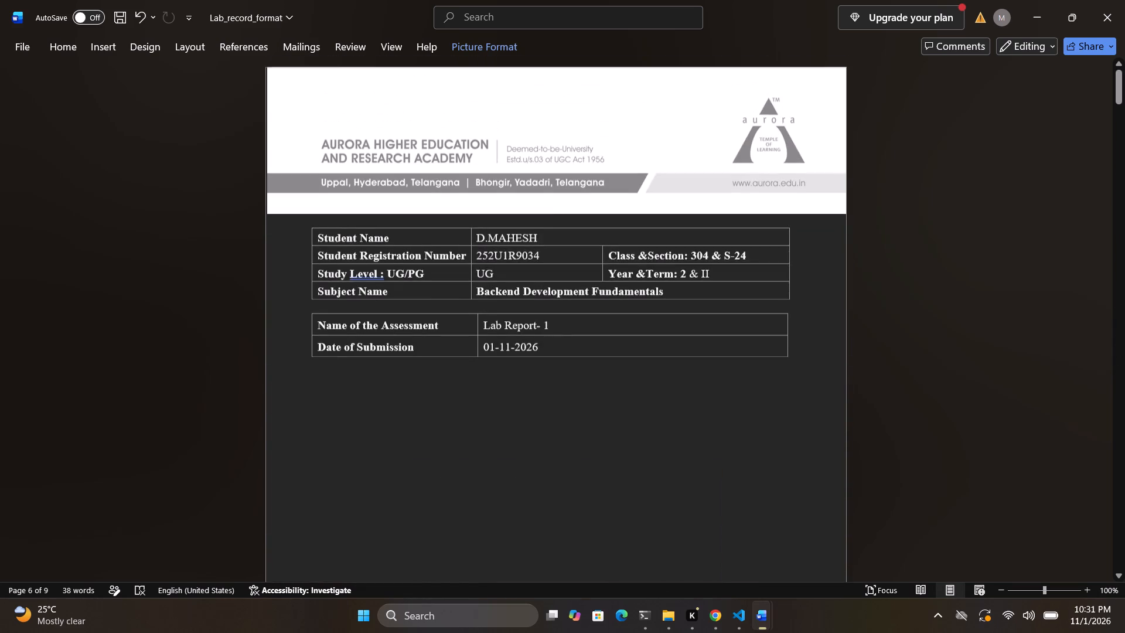
{"action": "scroll", "coordinate": [454, 461], "scroll_direction": "down", "scroll_amount": 4}
{"action": "scroll", "coordinate": [454, 461], "scroll_direction": "left", "scroll_amount": 1}
{"action": "scroll", "coordinate": [454, 461], "scroll_direction": "down", "scroll_amount": 3}
{"action": "scroll", "coordinate": [454, 461], "scroll_direction": "left", "scroll_amount": 1}
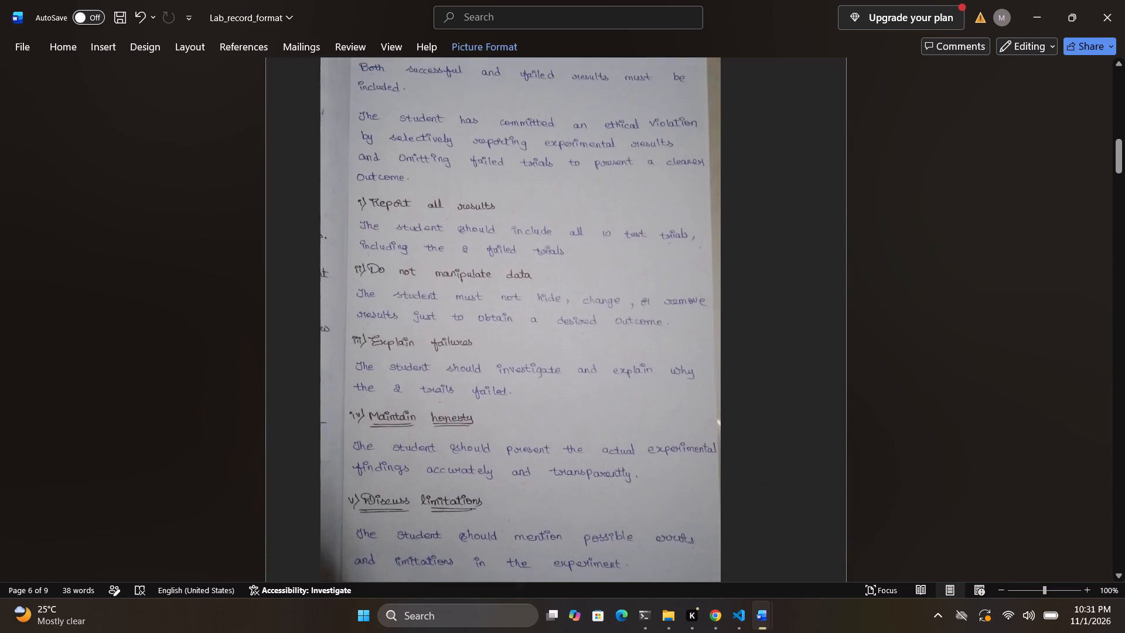
{"action": "scroll", "coordinate": [454, 461], "scroll_direction": "left", "scroll_amount": 2}
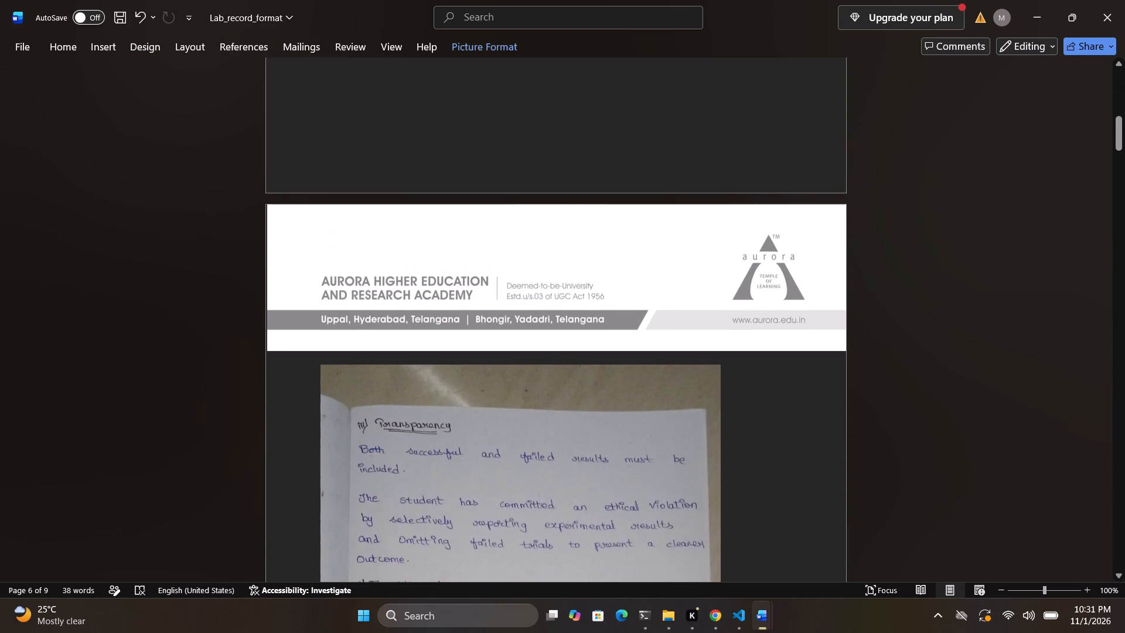
{"action": "scroll", "coordinate": [499, 581], "scroll_direction": "up", "scroll_amount": 8}
{"action": "scroll", "coordinate": [499, 581], "scroll_direction": "down", "scroll_amount": 4}
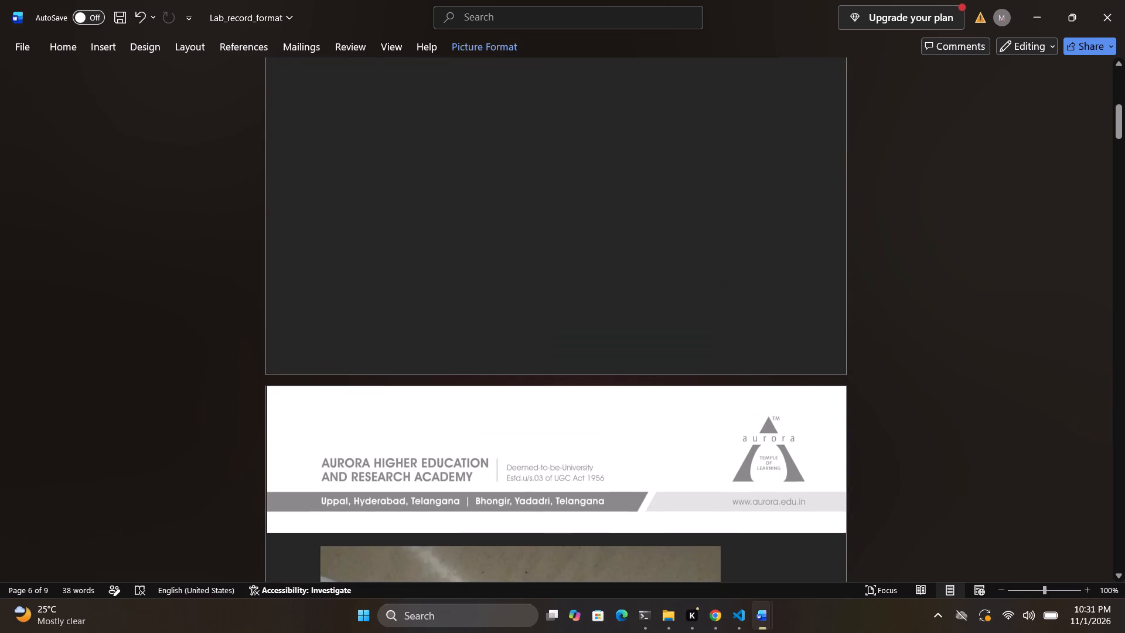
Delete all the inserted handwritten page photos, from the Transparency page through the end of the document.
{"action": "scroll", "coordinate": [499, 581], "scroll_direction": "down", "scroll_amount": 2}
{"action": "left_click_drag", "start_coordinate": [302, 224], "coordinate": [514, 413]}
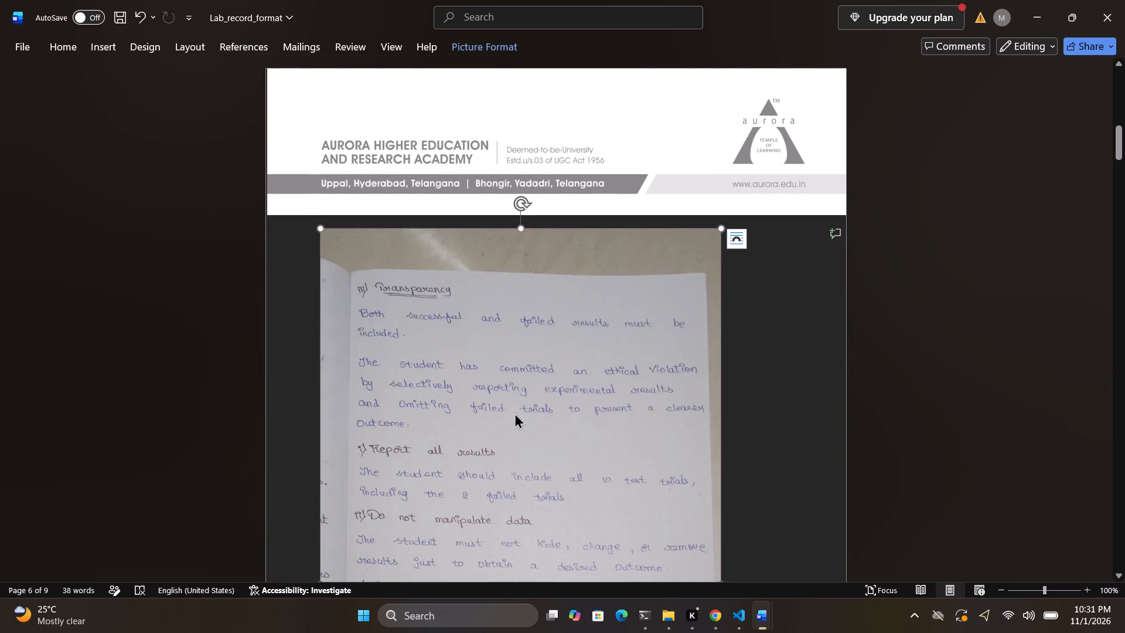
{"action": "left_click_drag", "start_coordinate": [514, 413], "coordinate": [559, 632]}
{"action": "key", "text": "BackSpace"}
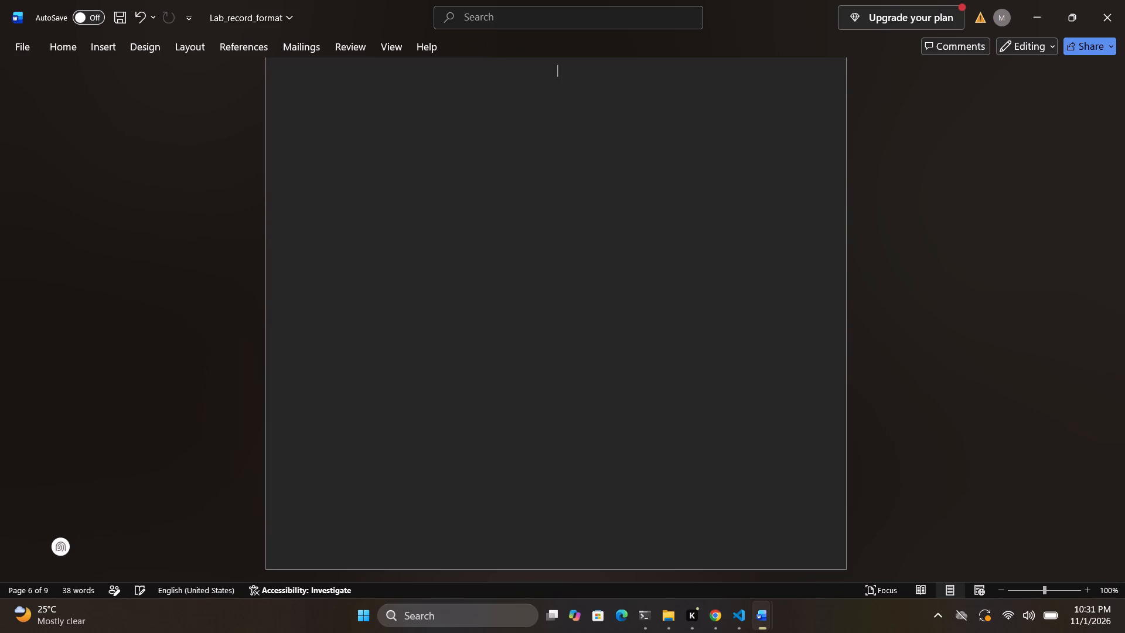
Place the text cursor in the empty area below the assessment table on the first page.
{"action": "scroll", "coordinate": [555, 351], "scroll_direction": "up", "scroll_amount": 13}
{"action": "right_click", "coordinate": [555, 351]}
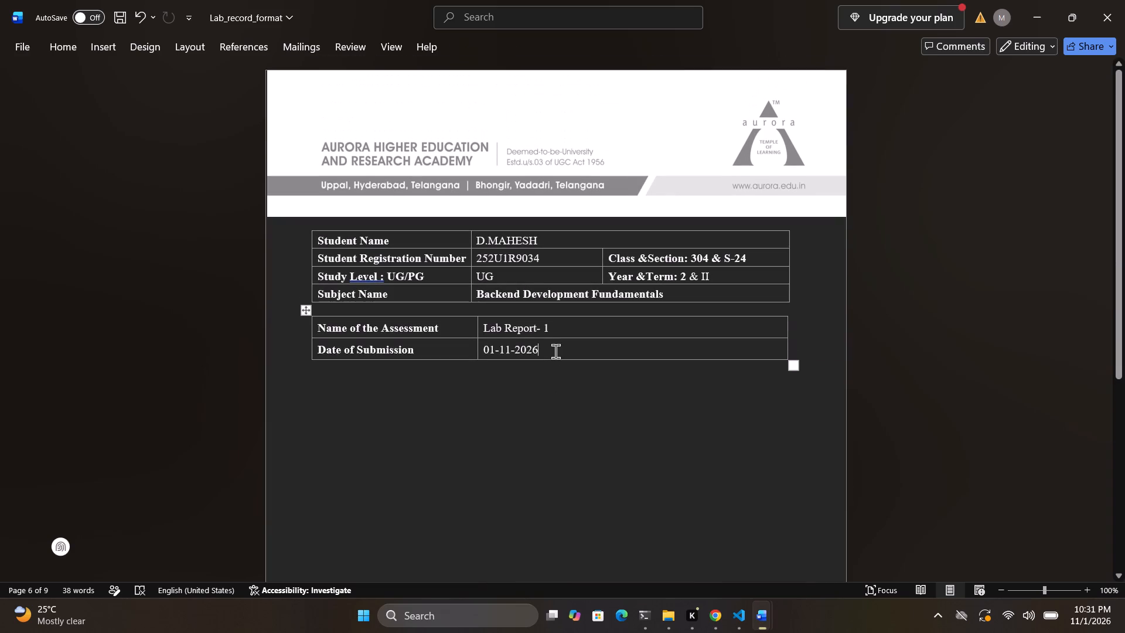
{"action": "left_click", "coordinate": [301, 389]}
{"action": "left_click", "coordinate": [313, 376]}
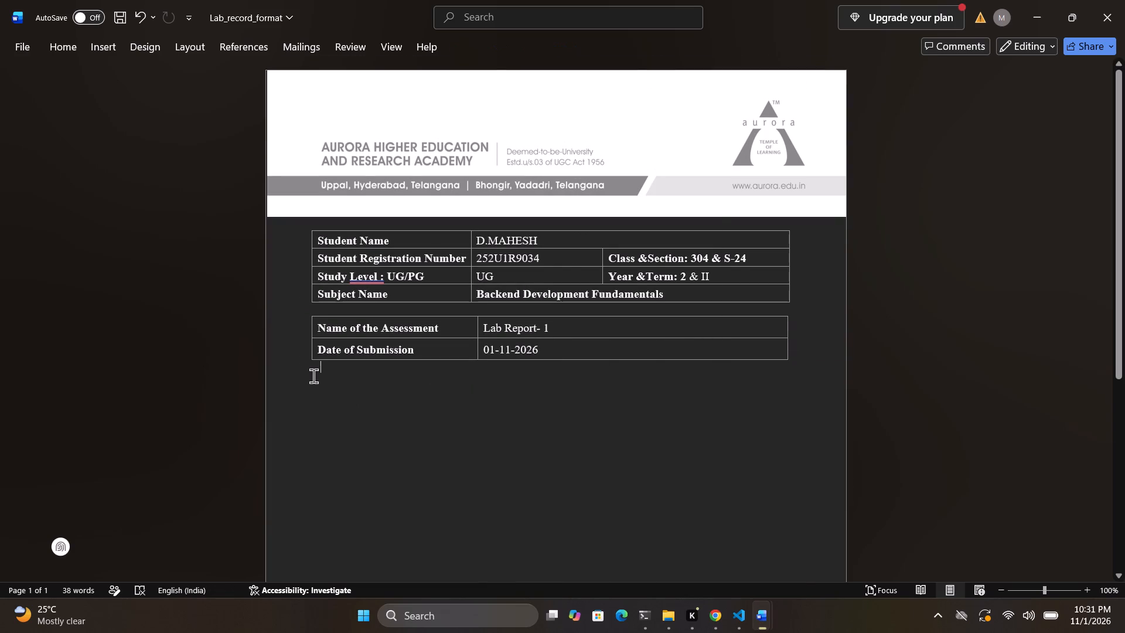
Move the text cursor to a centred position in the blank area below the Date of Submission row.
{"action": "left_click", "coordinate": [300, 388]}
{"action": "left_click", "coordinate": [381, 401]}
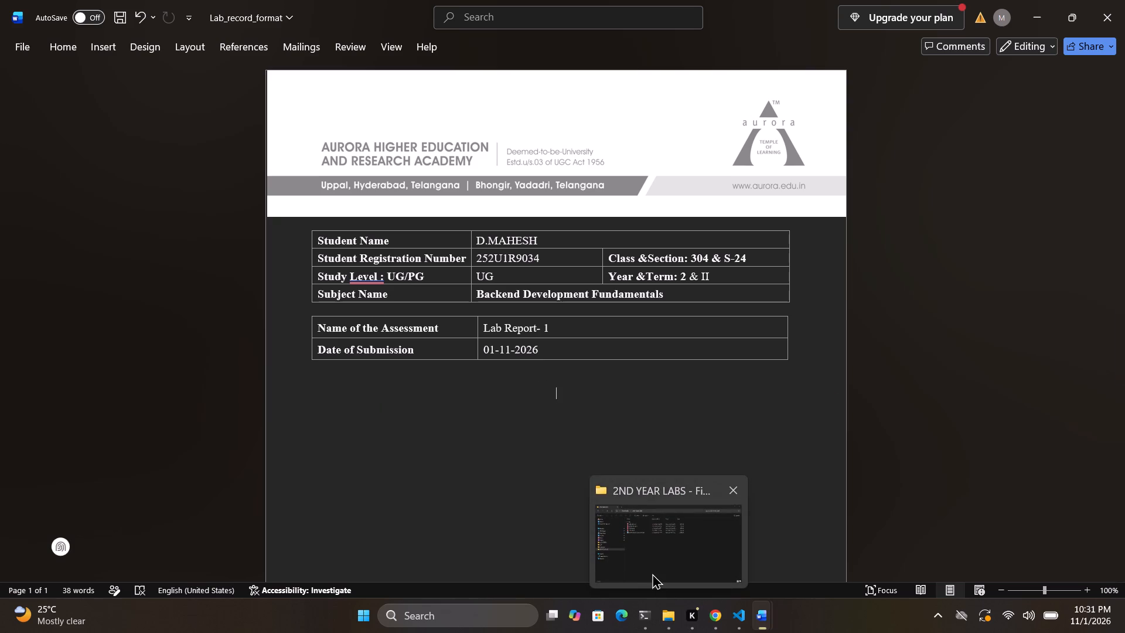
Switch to File Explorer, open the 9.57.39 PM WhatsApp image of the Assignment-1 page from Downloads, and maximize the photo viewer.
{"action": "left_click", "coordinate": [650, 570]}
{"action": "scroll", "coordinate": [92, 182], "scroll_direction": "up", "scroll_amount": 4}
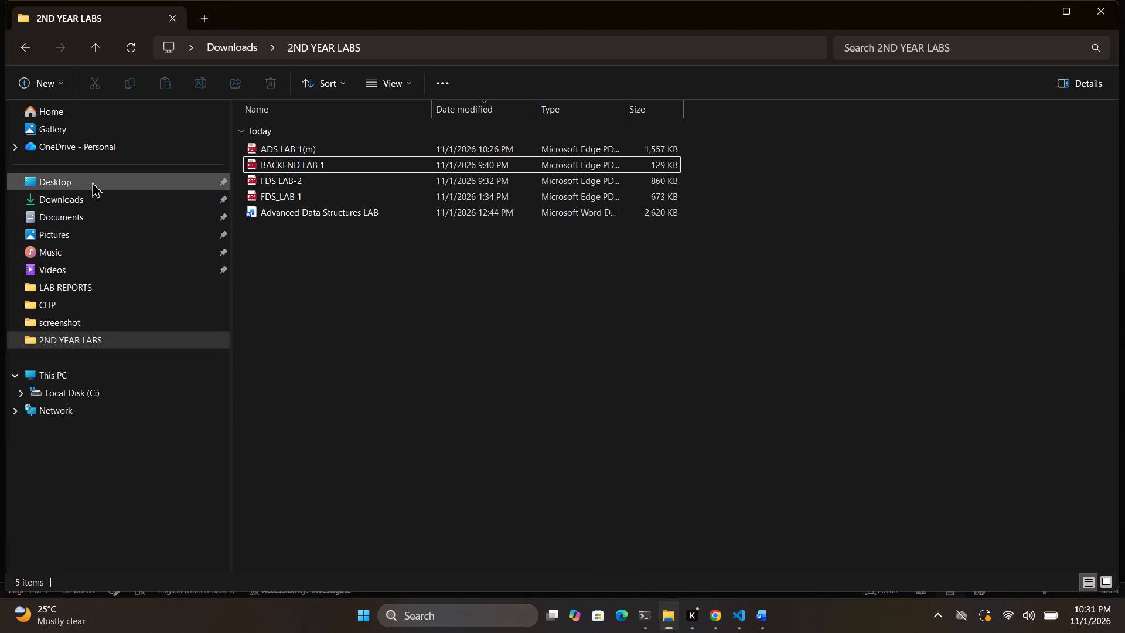
{"action": "scroll", "coordinate": [92, 182], "scroll_direction": "up", "scroll_amount": 4}
{"action": "left_click", "coordinate": [67, 195]}
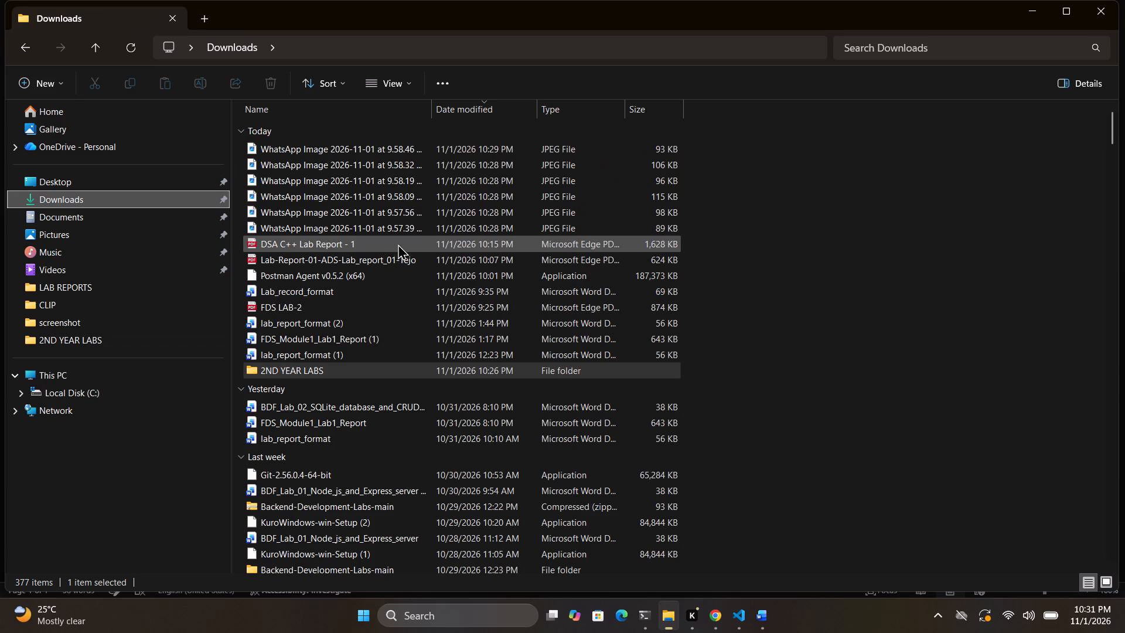
{"action": "double_click", "coordinate": [326, 232]}
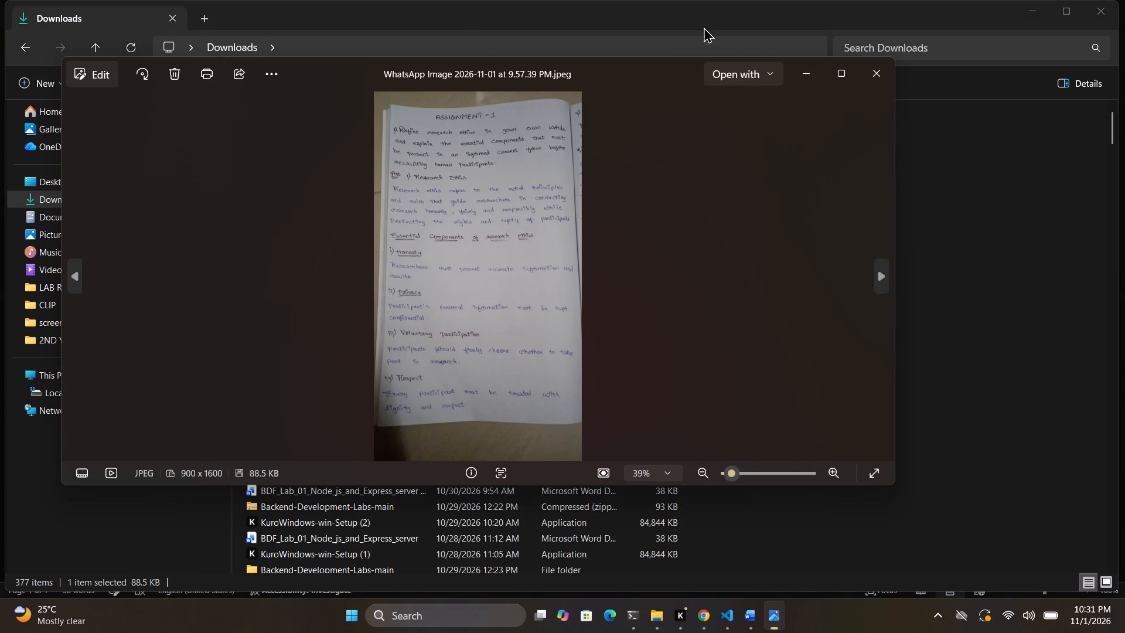
{"action": "left_click", "coordinate": [751, 83]}
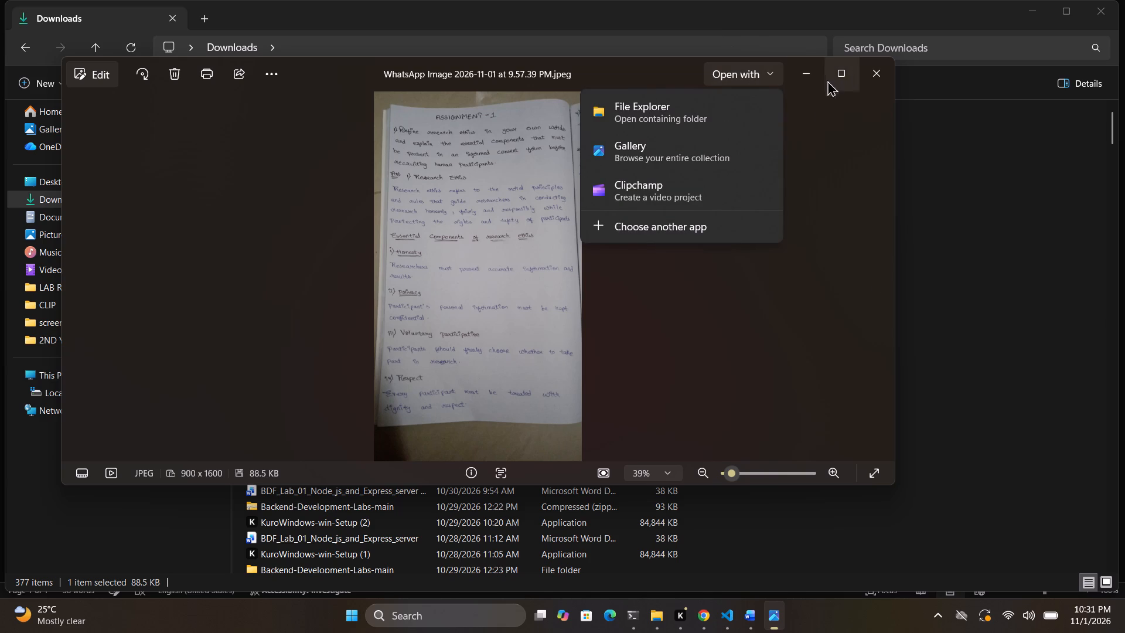
{"action": "left_click", "coordinate": [841, 78]}
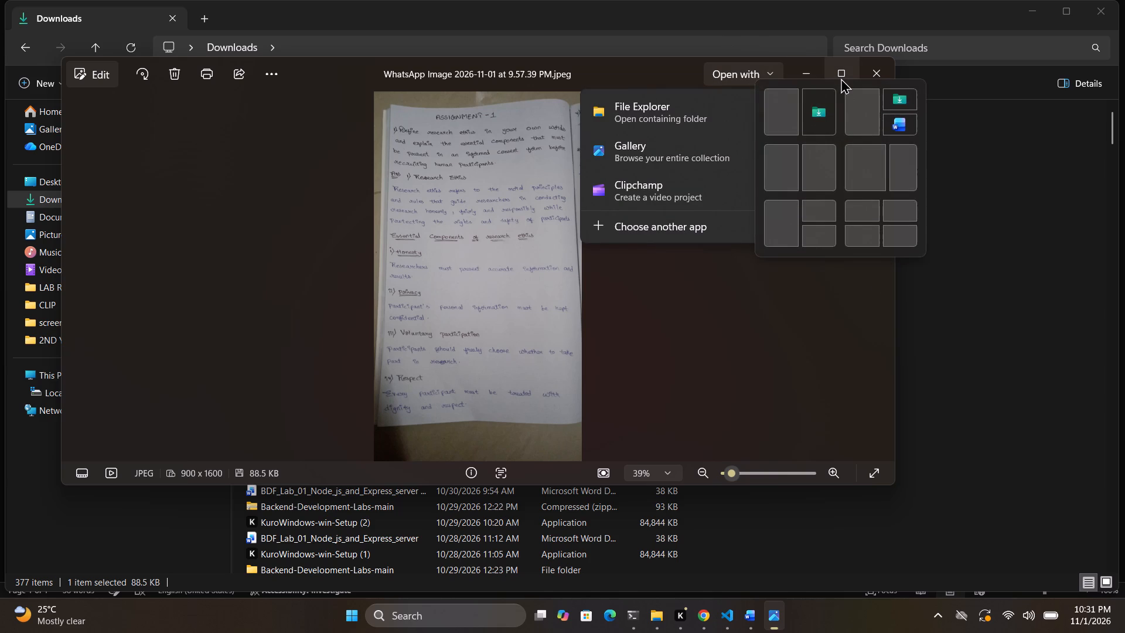
{"action": "double_click", "coordinate": [841, 78]}
In the Photos app, crop the 9.57.39 PM image to about 864 x 1384 pixels, removing the background around the handwritten page.
{"action": "left_click", "coordinate": [846, 67]}
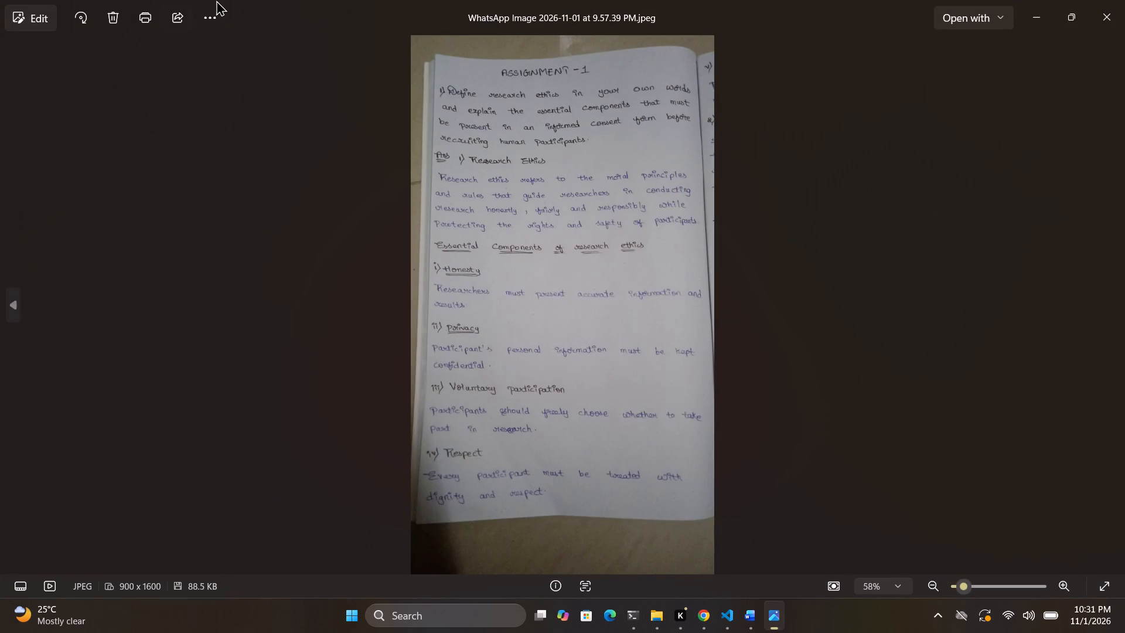
{"action": "left_click", "coordinate": [19, 9]}
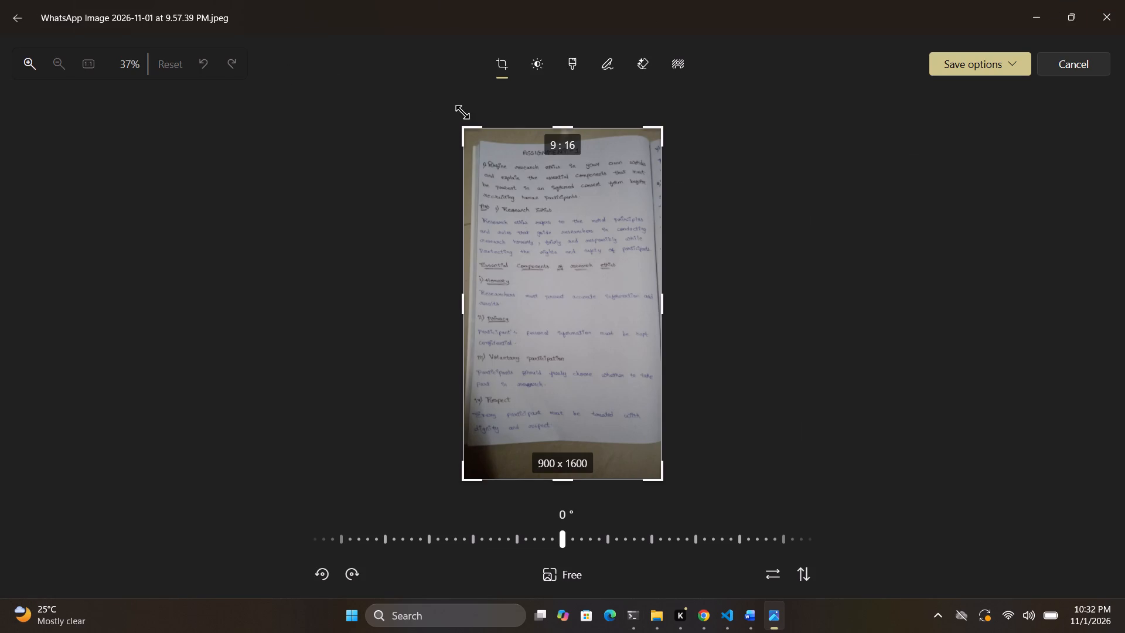
{"action": "left_click_drag", "start_coordinate": [465, 126], "coordinate": [472, 134]}
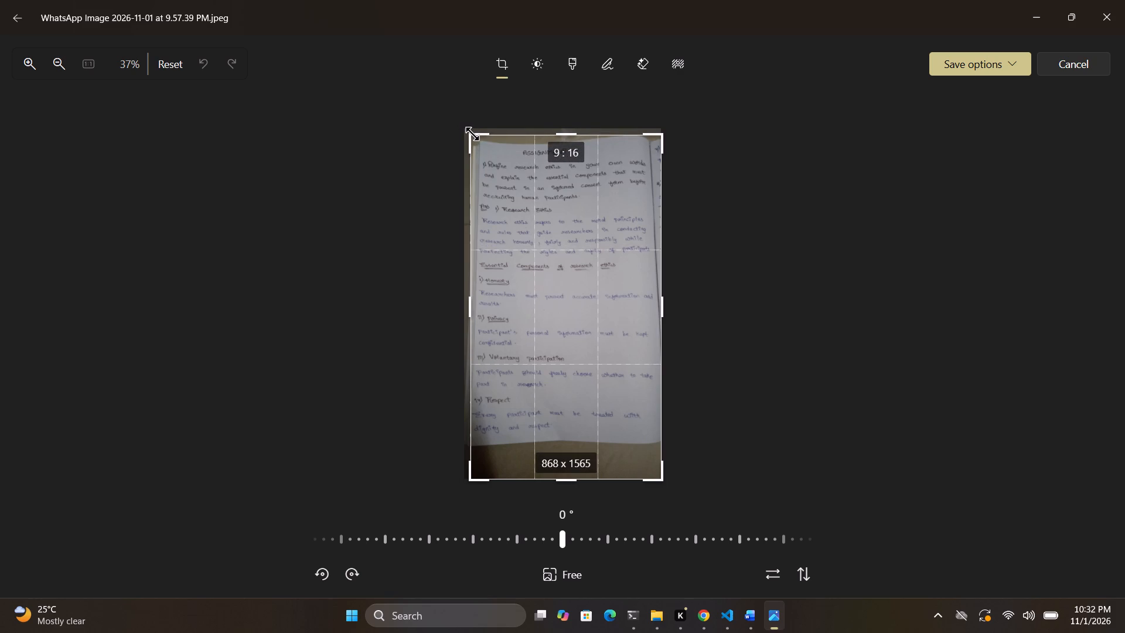
{"action": "left_click_drag", "start_coordinate": [472, 134], "coordinate": [473, 138]}
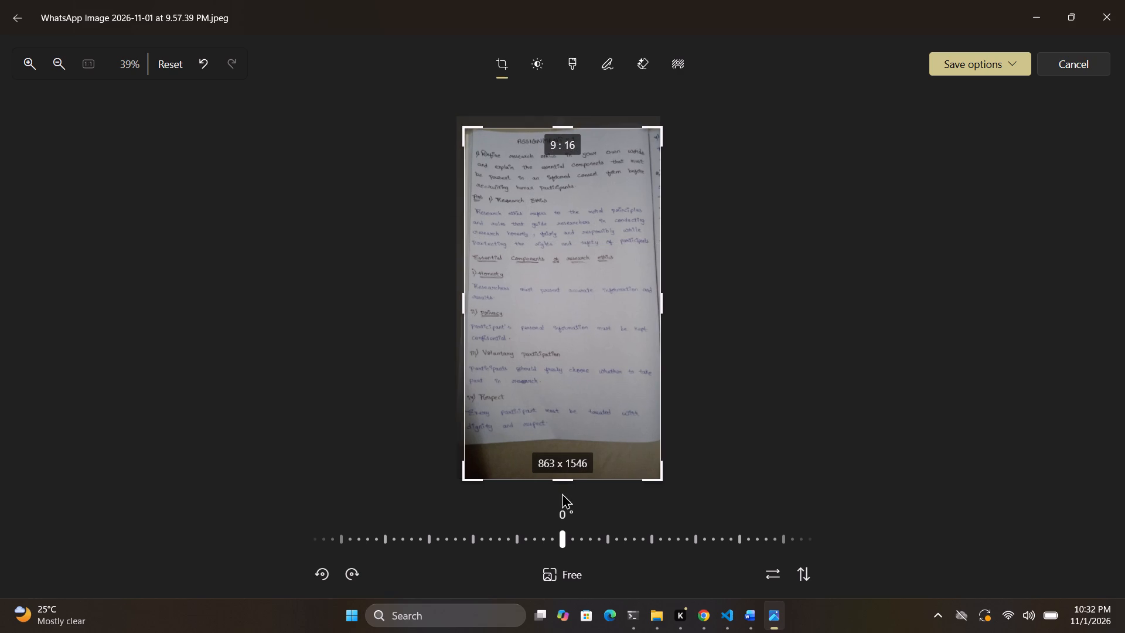
{"action": "left_click_drag", "start_coordinate": [471, 475], "coordinate": [472, 427]}
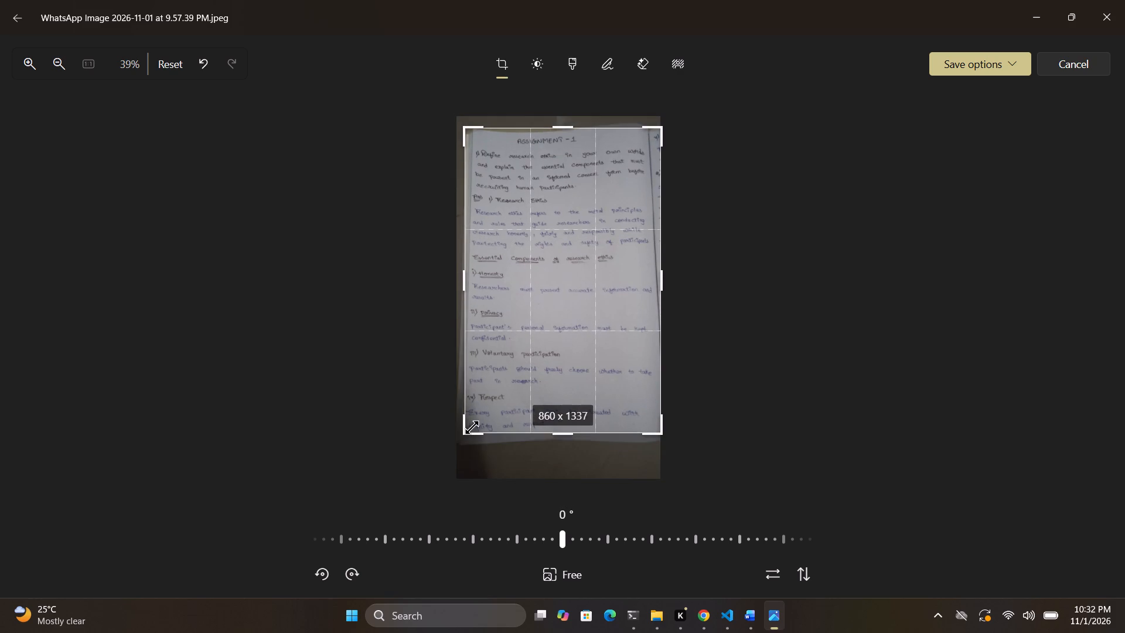
{"action": "left_click_drag", "start_coordinate": [472, 427], "coordinate": [467, 438]}
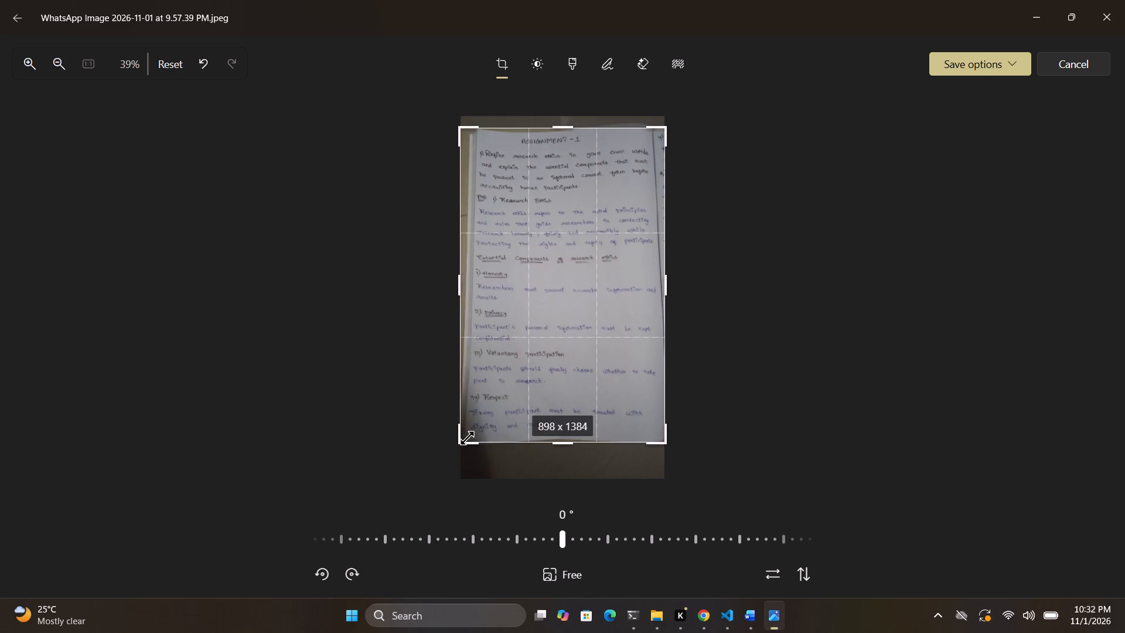
{"action": "left_click_drag", "start_coordinate": [467, 438], "coordinate": [472, 438]}
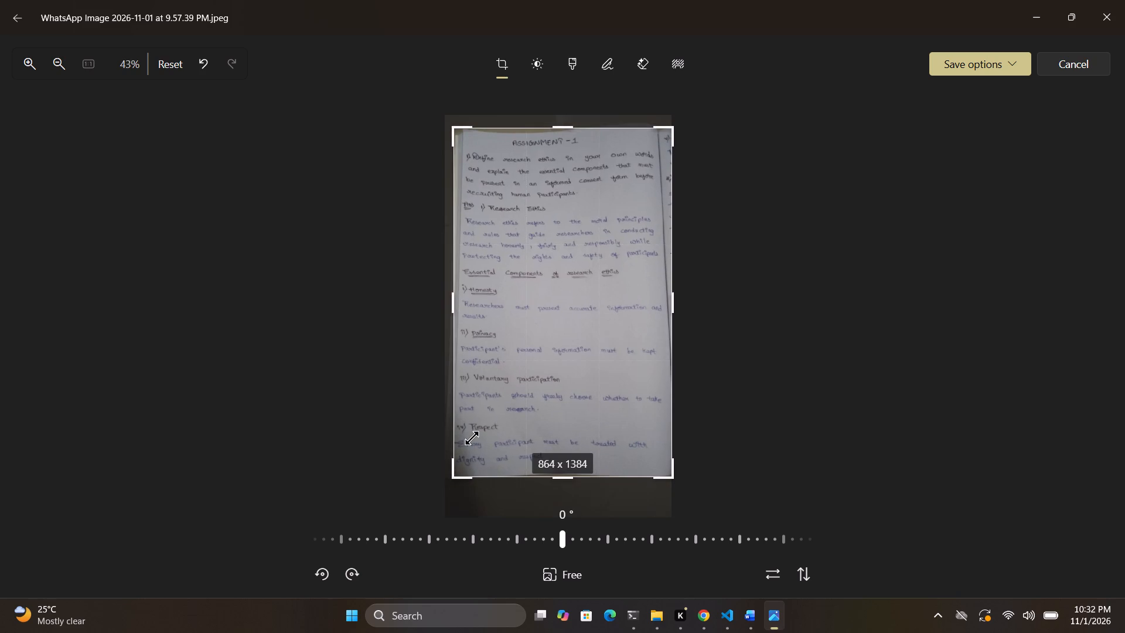
{"action": "key", "text": "Return"}
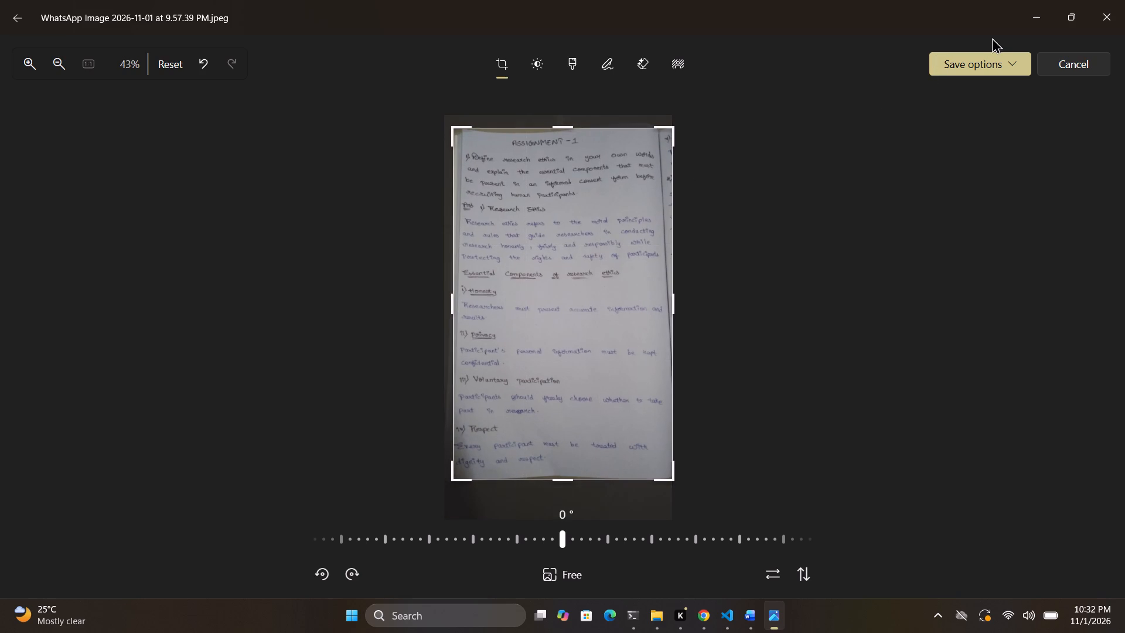
Save the cropped 9.57.39 PM image over the original file.
{"action": "left_click", "coordinate": [981, 68]}
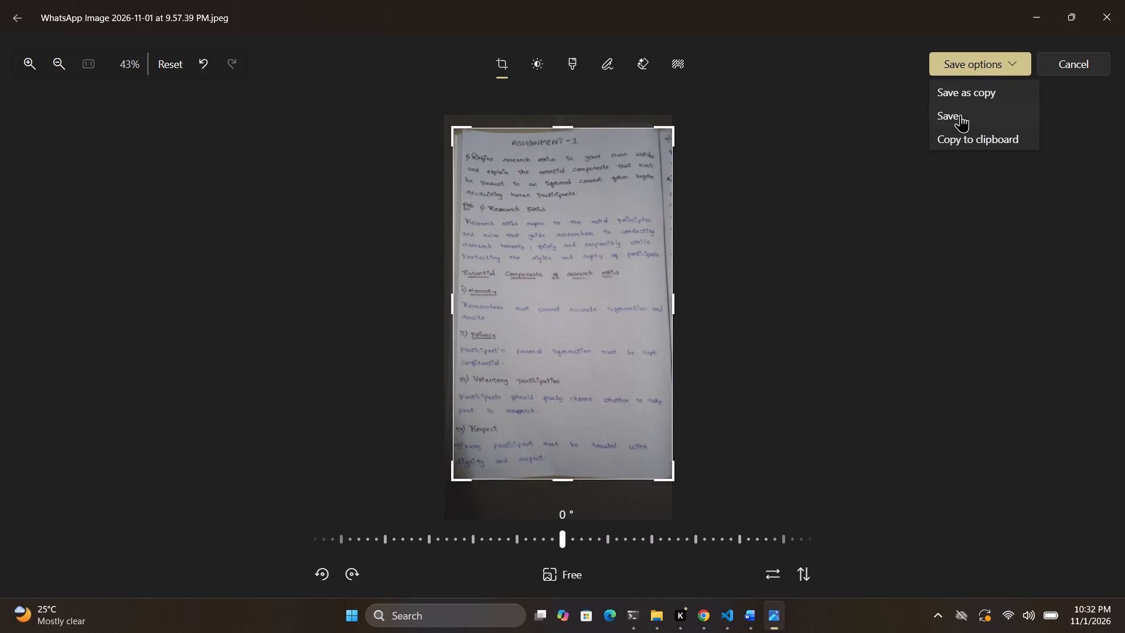
{"action": "left_click", "coordinate": [960, 114]}
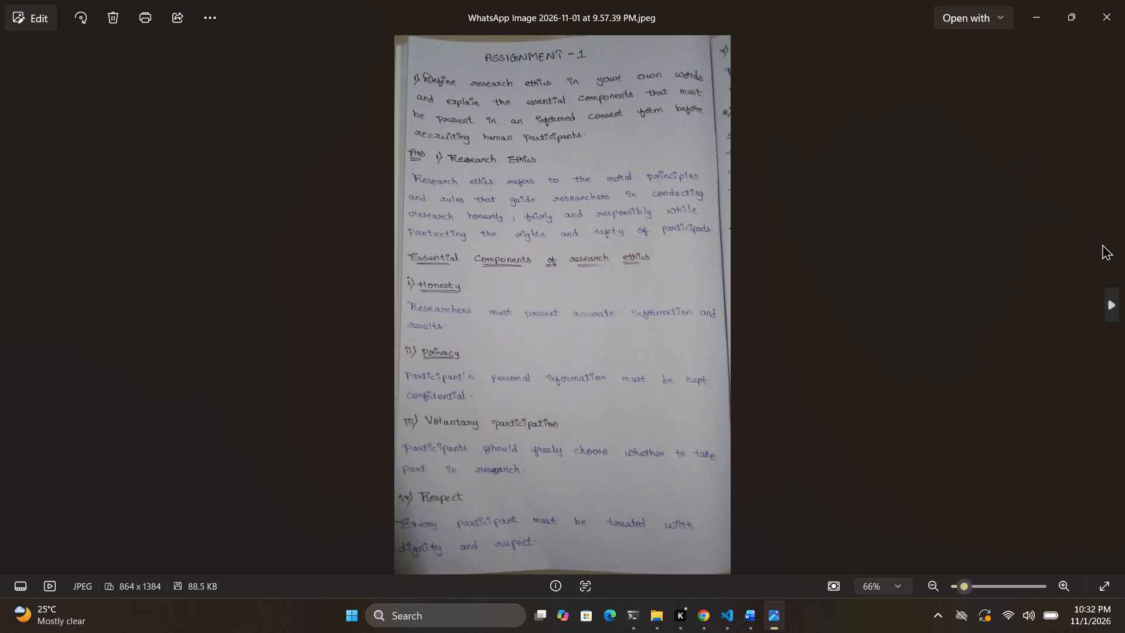
Crop the 9.57.56 PM image to about 855 x 1310 pixels, removing the background around the handwritten page.
{"action": "left_click", "coordinate": [1115, 312]}
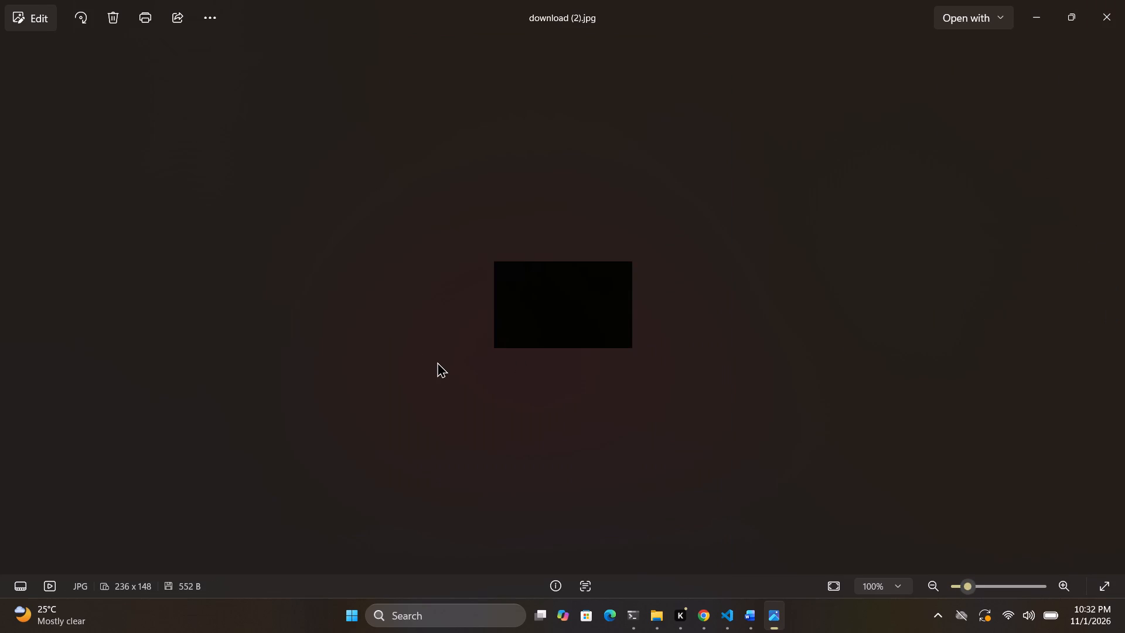
{"action": "left_click", "coordinate": [4, 302]}
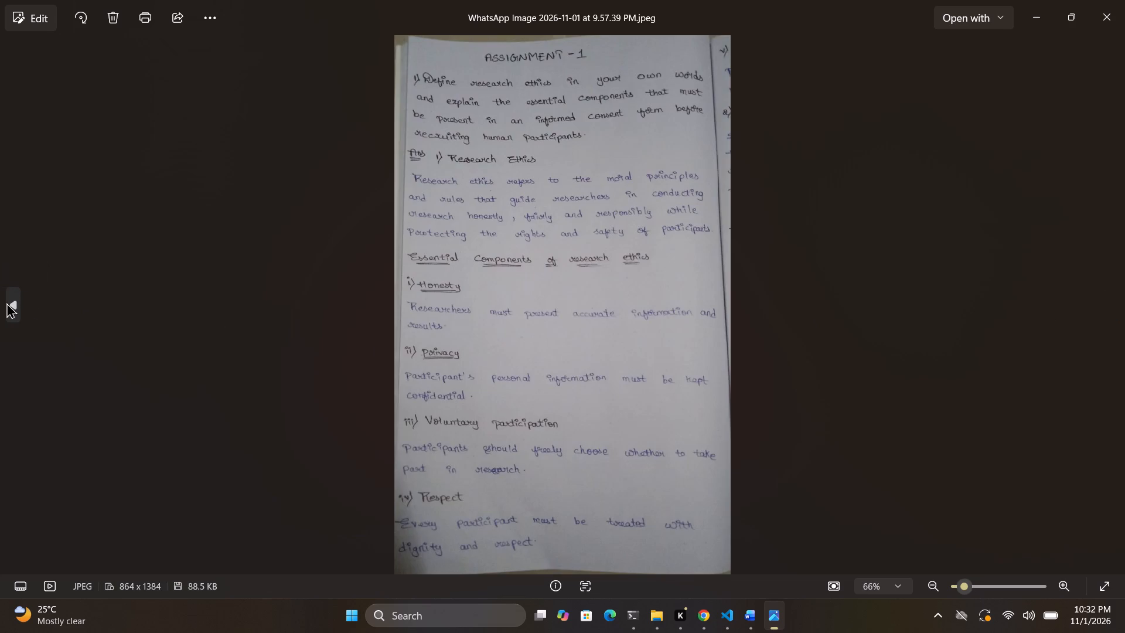
{"action": "left_click", "coordinate": [6, 302]}
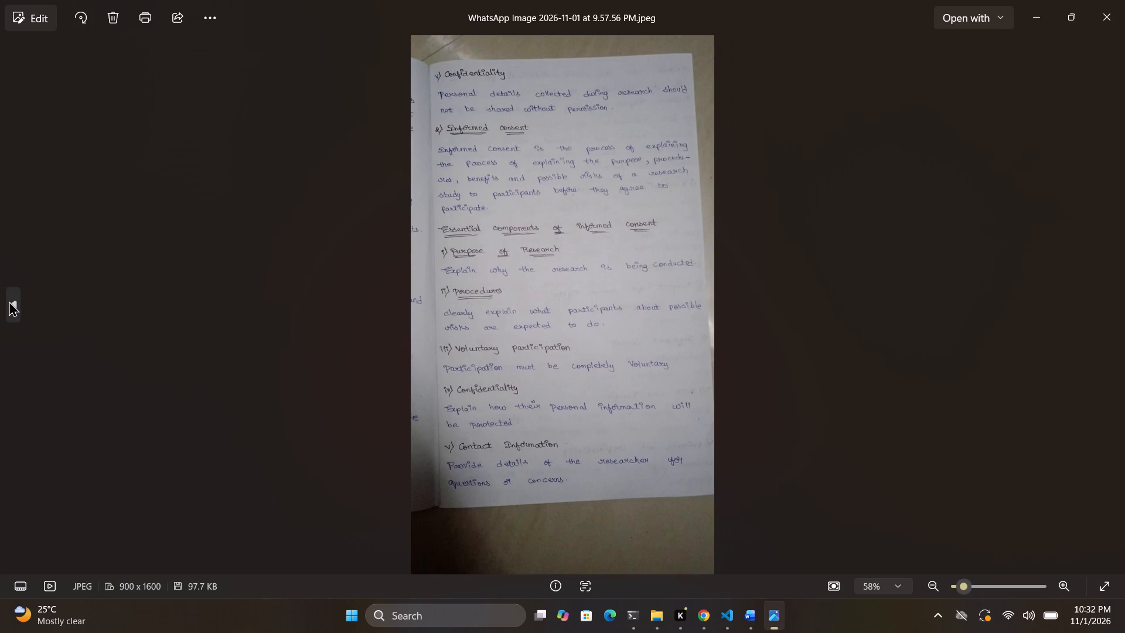
{"action": "left_click", "coordinate": [39, 16]}
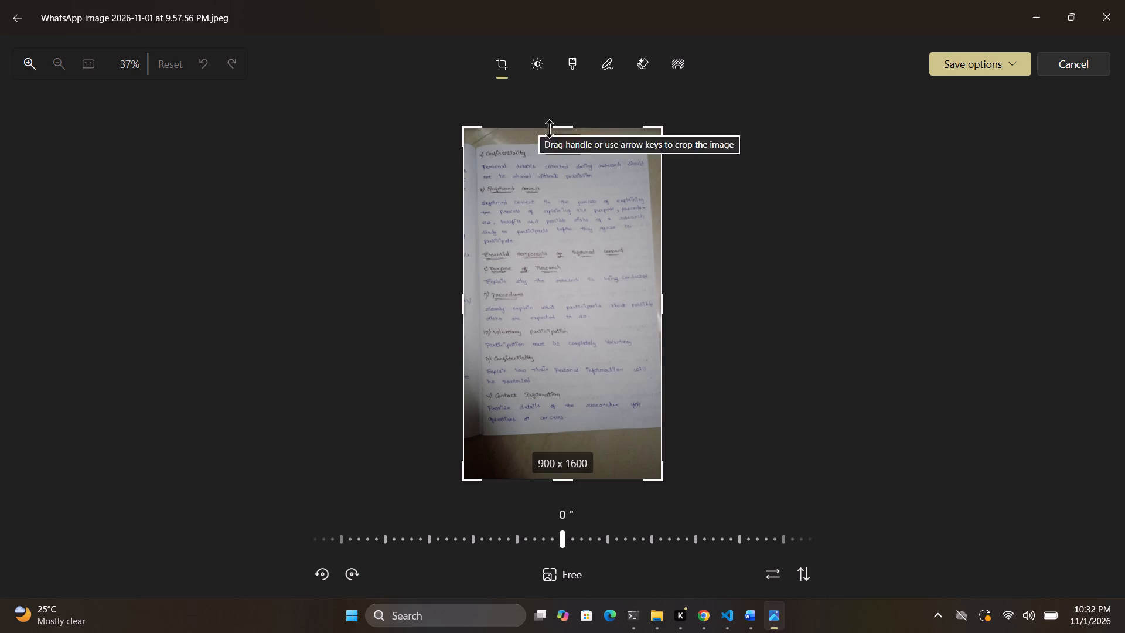
{"action": "left_click_drag", "start_coordinate": [555, 128], "coordinate": [567, 144]}
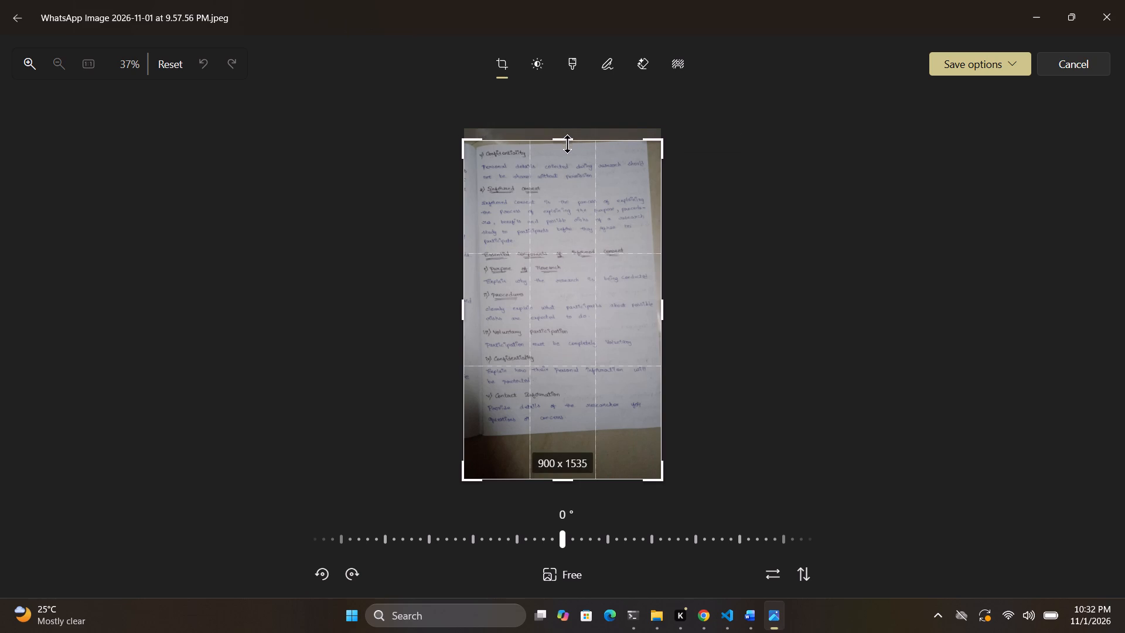
{"action": "left_click_drag", "start_coordinate": [567, 144], "coordinate": [568, 145]}
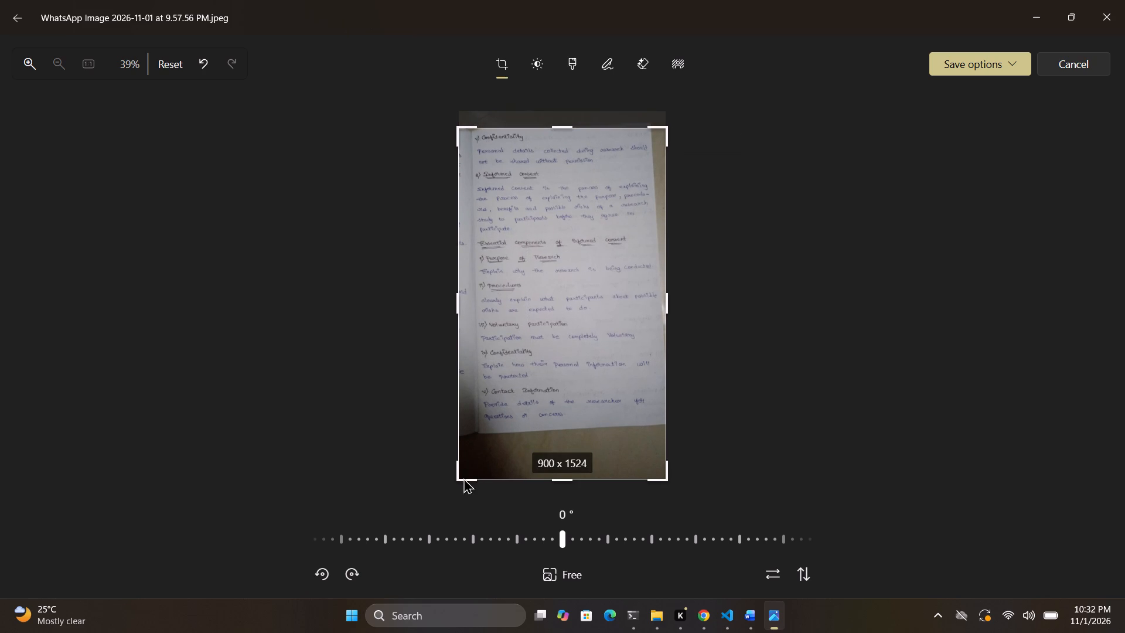
{"action": "left_click_drag", "start_coordinate": [463, 478], "coordinate": [478, 426]}
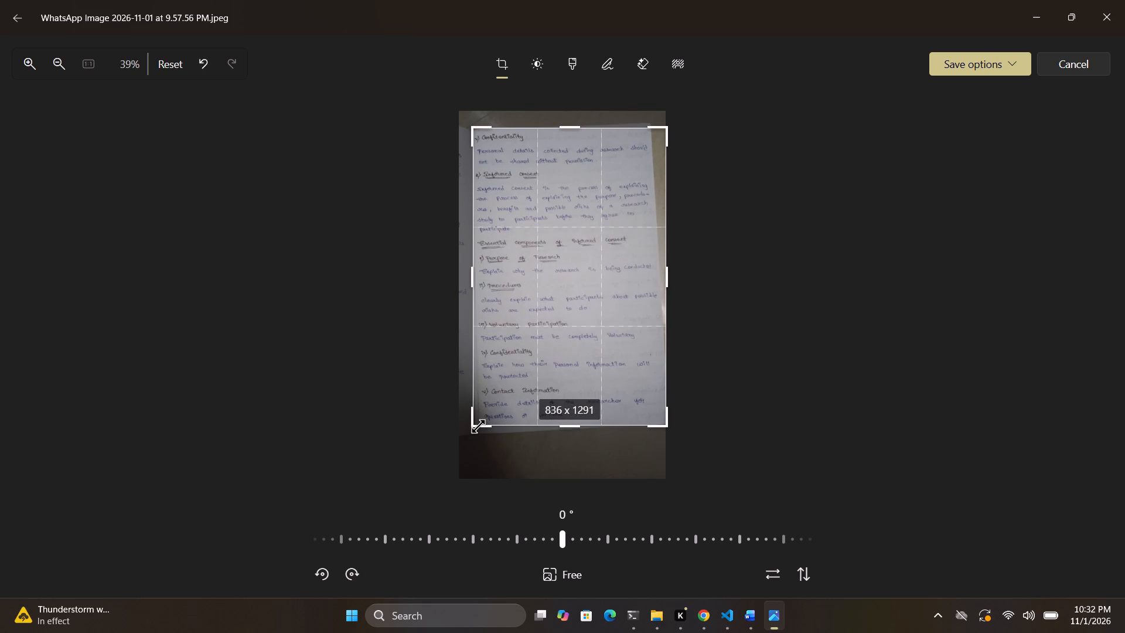
{"action": "left_click_drag", "start_coordinate": [478, 426], "coordinate": [478, 428]}
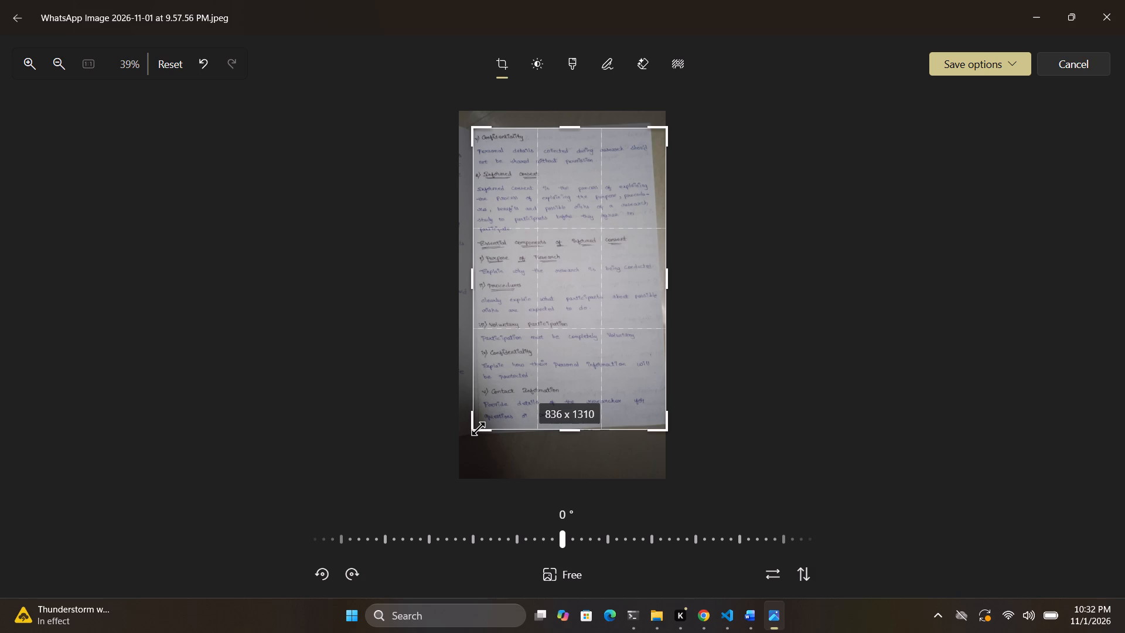
{"action": "left_click_drag", "start_coordinate": [478, 428], "coordinate": [473, 429]}
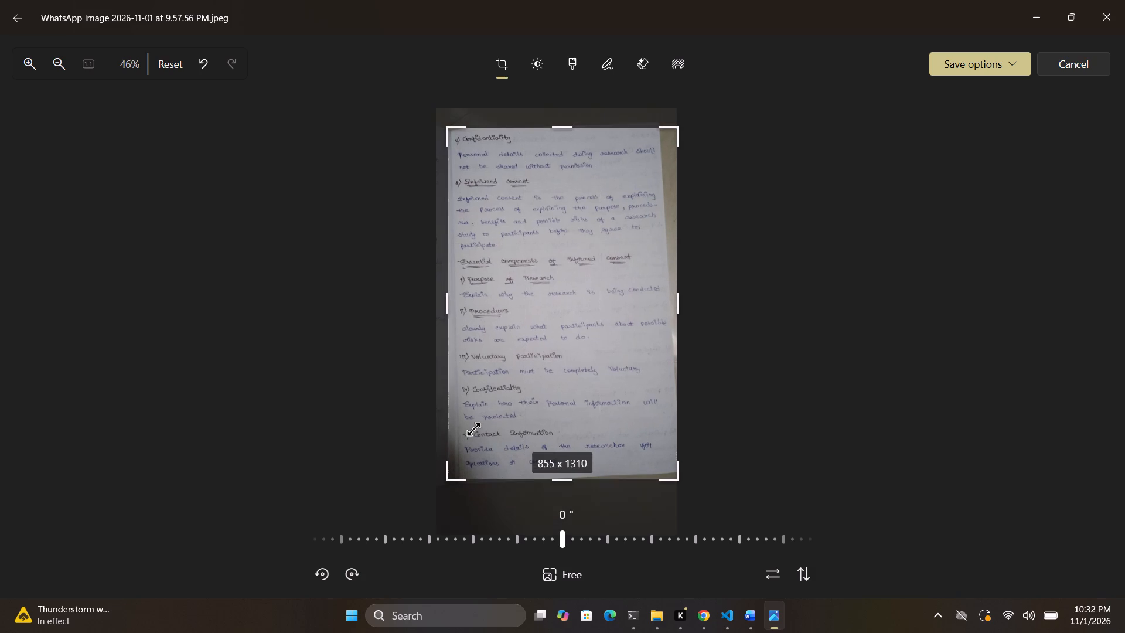
{"action": "key", "text": "Return"}
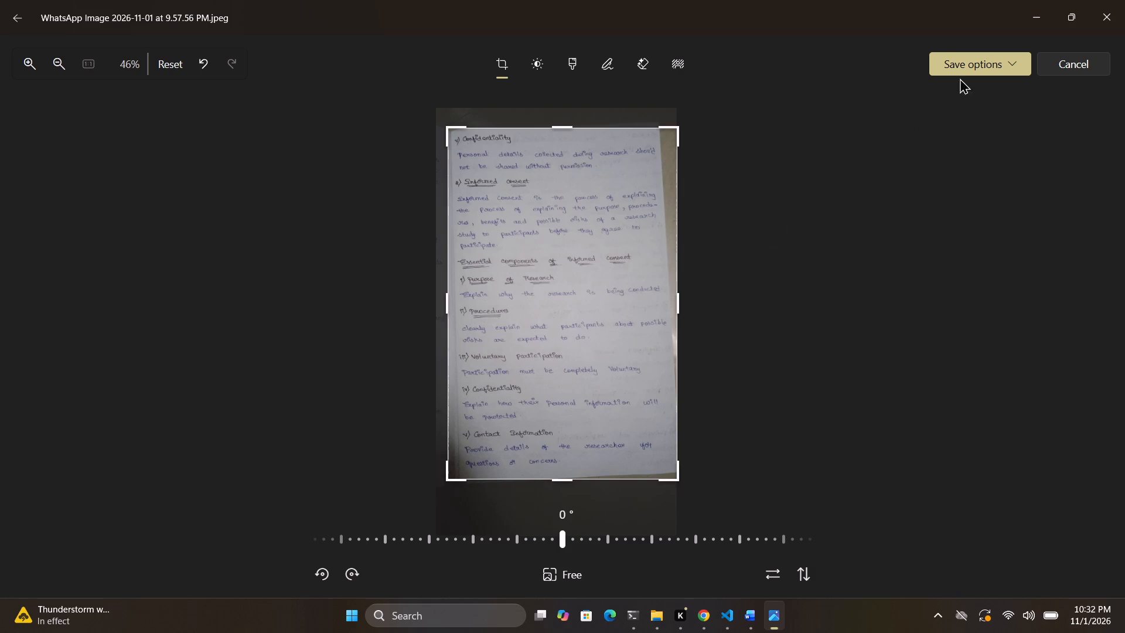
Save the cropped 9.57.56 PM image over the original file.
{"action": "left_click", "coordinate": [981, 46]}
{"action": "left_click", "coordinate": [976, 60]}
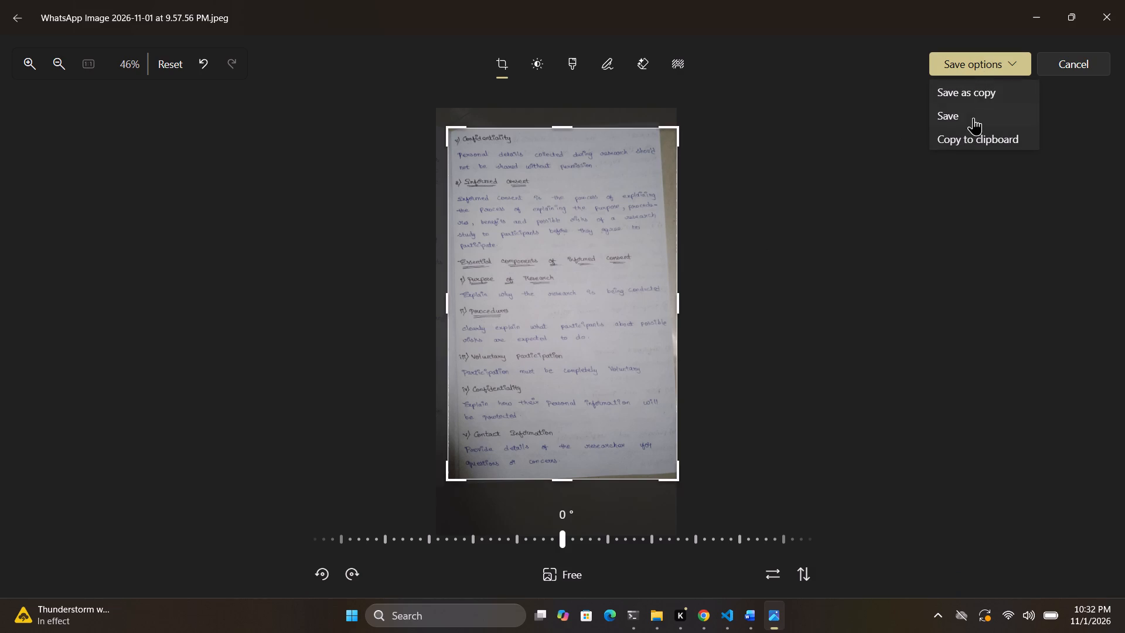
{"action": "left_click", "coordinate": [973, 117]}
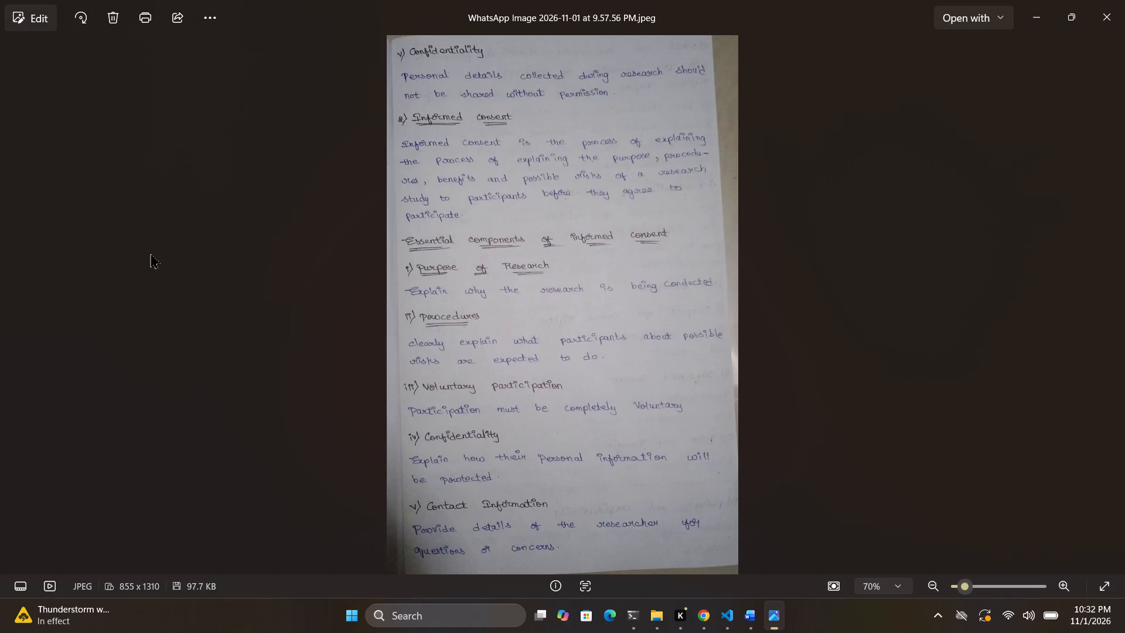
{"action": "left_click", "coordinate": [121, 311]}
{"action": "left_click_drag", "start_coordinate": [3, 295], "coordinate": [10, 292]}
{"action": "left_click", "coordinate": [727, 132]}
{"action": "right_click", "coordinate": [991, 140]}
Close the cropped 9.57.56 PM image and open the 9.58.09 PM image from the Downloads folder.
{"action": "left_click", "coordinate": [1106, 12]}
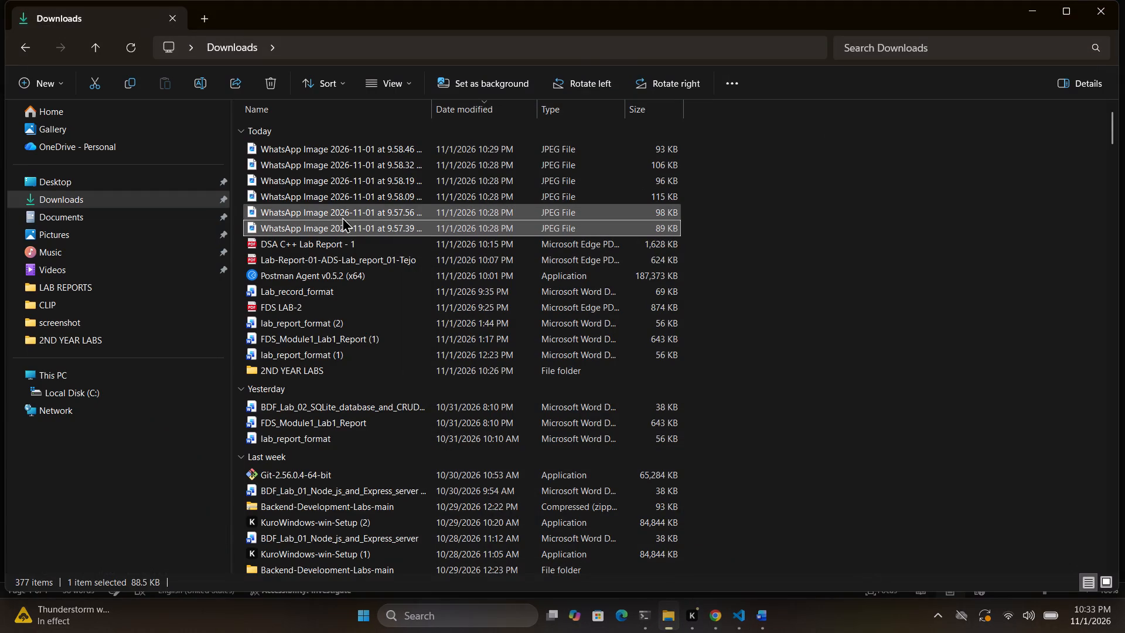
{"action": "left_click", "coordinate": [482, 189]}
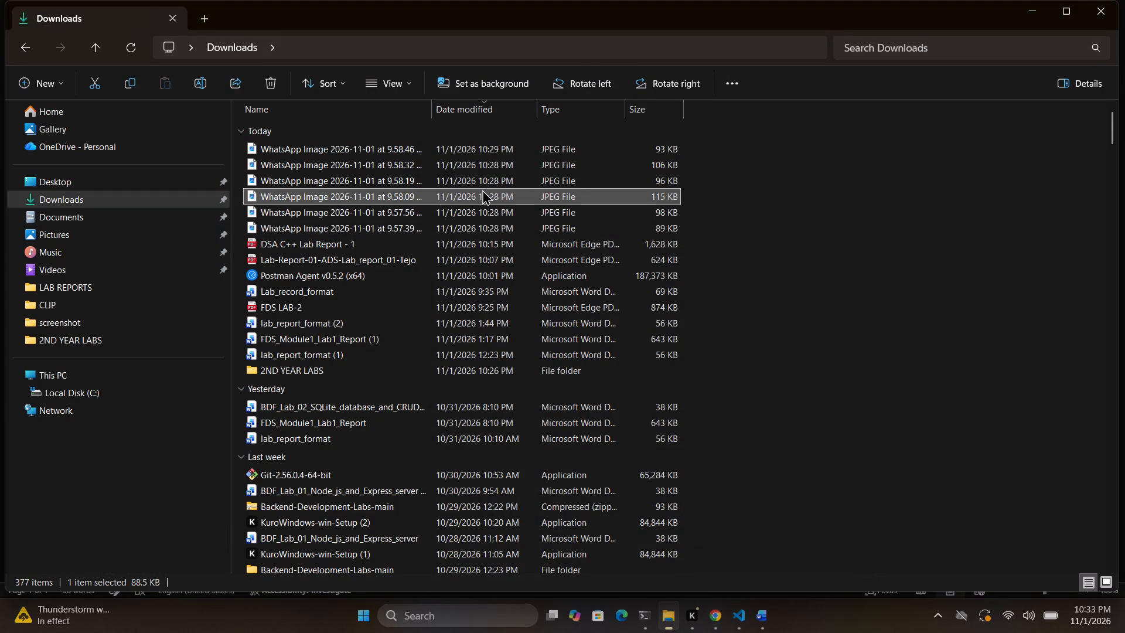
{"action": "double_click", "coordinate": [482, 189]}
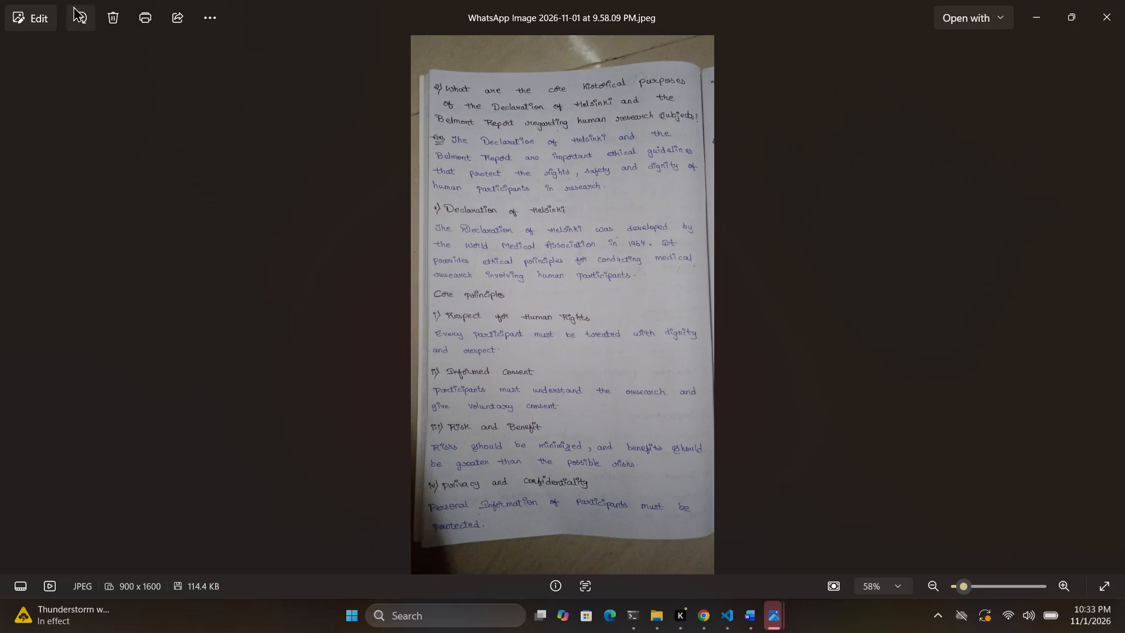
Crop the 9.58.09 PM image to about 900 x 1385 pixels, trimming the background above and below the handwritten page.
{"action": "left_click", "coordinate": [37, 17]}
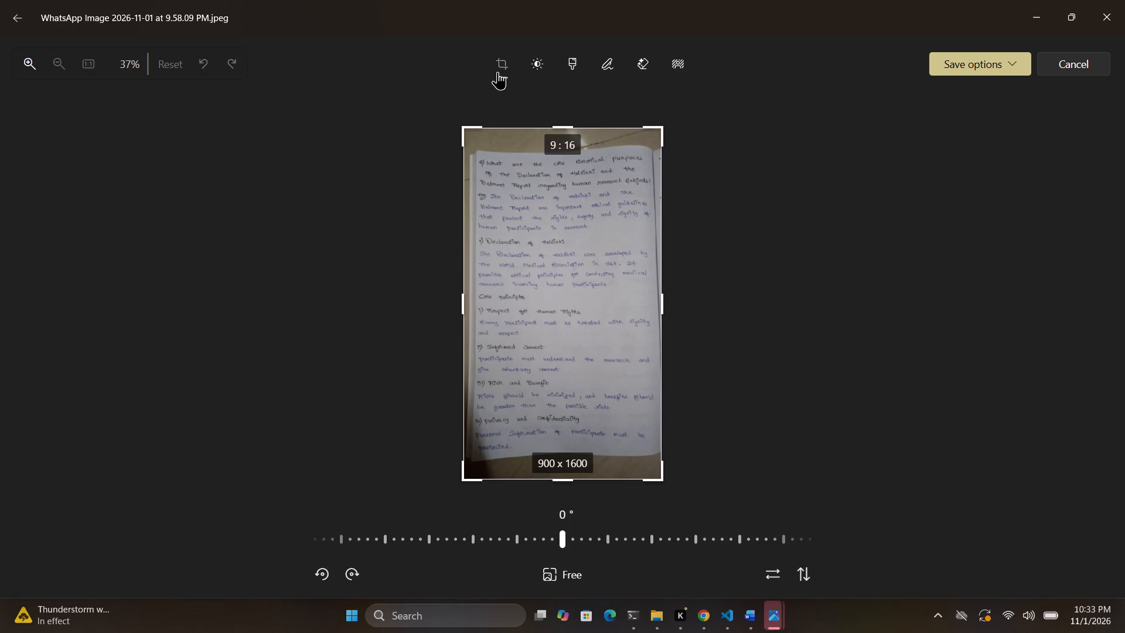
{"action": "left_click_drag", "start_coordinate": [567, 125], "coordinate": [572, 142]}
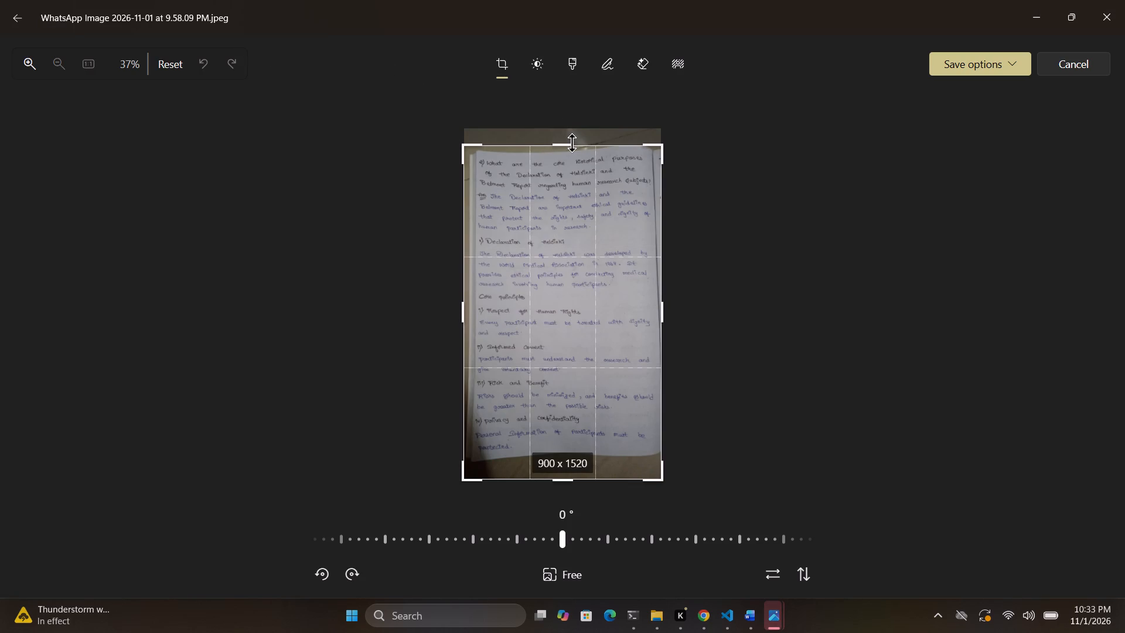
{"action": "left_click_drag", "start_coordinate": [572, 142], "coordinate": [573, 147]}
{"action": "left_click_drag", "start_coordinate": [564, 474], "coordinate": [564, 464]}
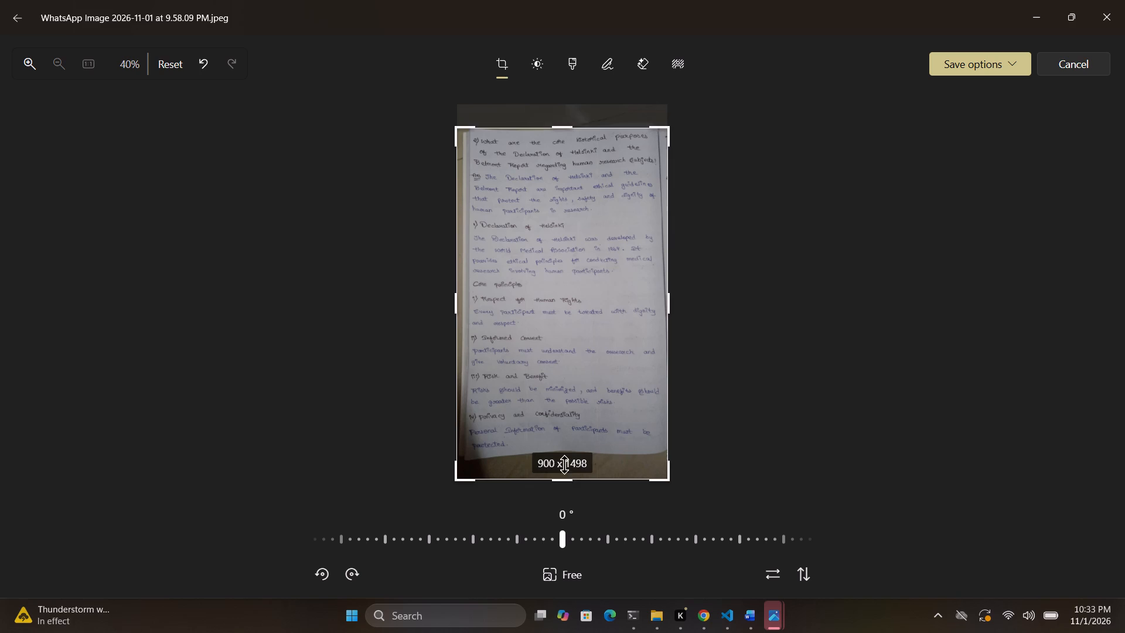
{"action": "left_click_drag", "start_coordinate": [564, 464], "coordinate": [565, 448]}
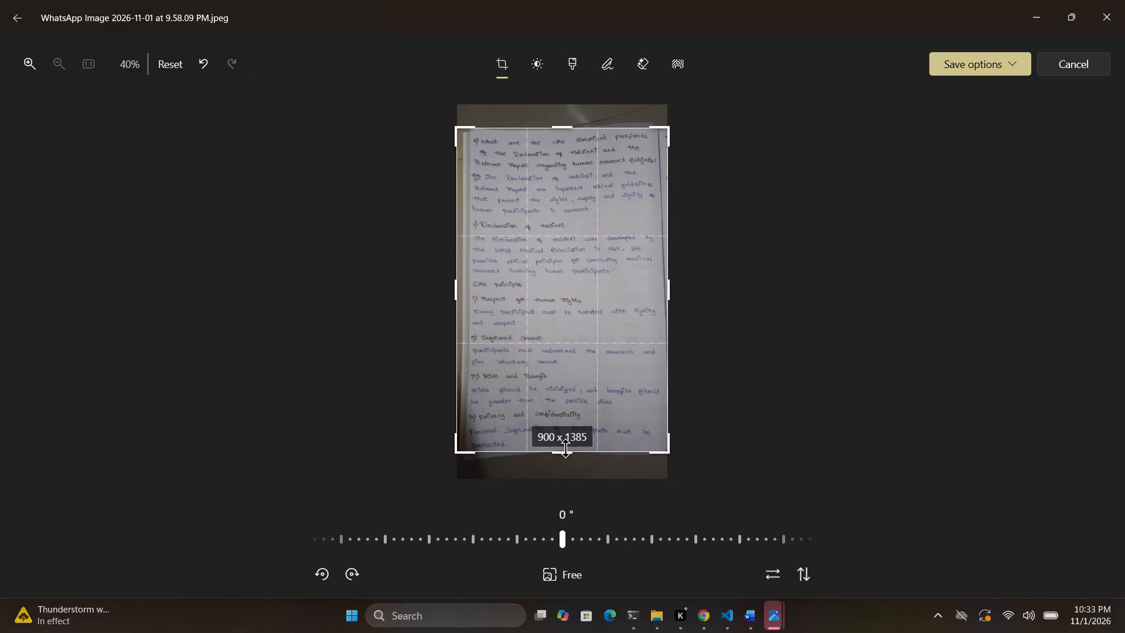
Crop the 9.58.09 PM image to about 1393 pixels high and trim the background along the page's left edge.
{"action": "left_click_drag", "start_coordinate": [565, 448], "coordinate": [565, 450]}
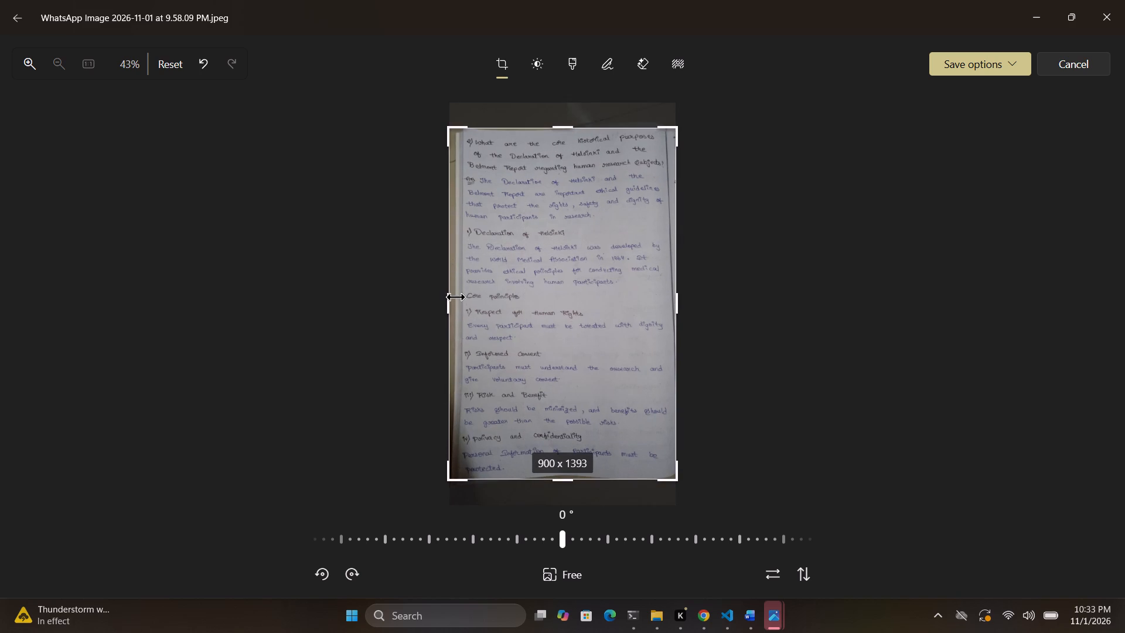
{"action": "left_click", "coordinate": [455, 297]}
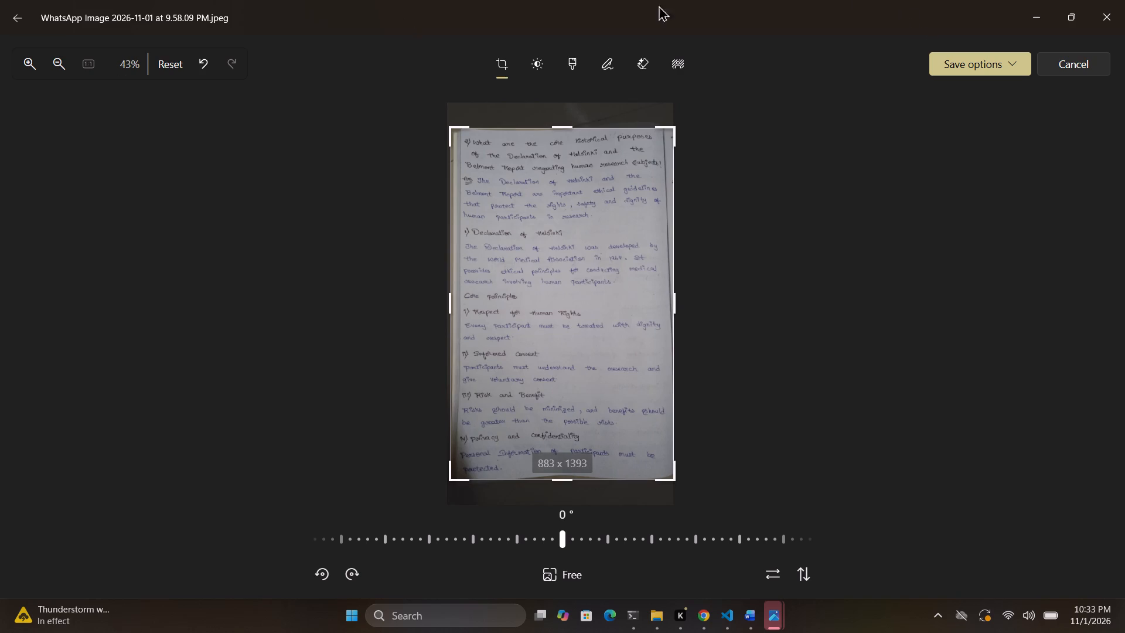
Set the 9.58.09 PM image's brightness to 15 and slightly lower its exposure.
{"action": "left_click", "coordinate": [538, 61]}
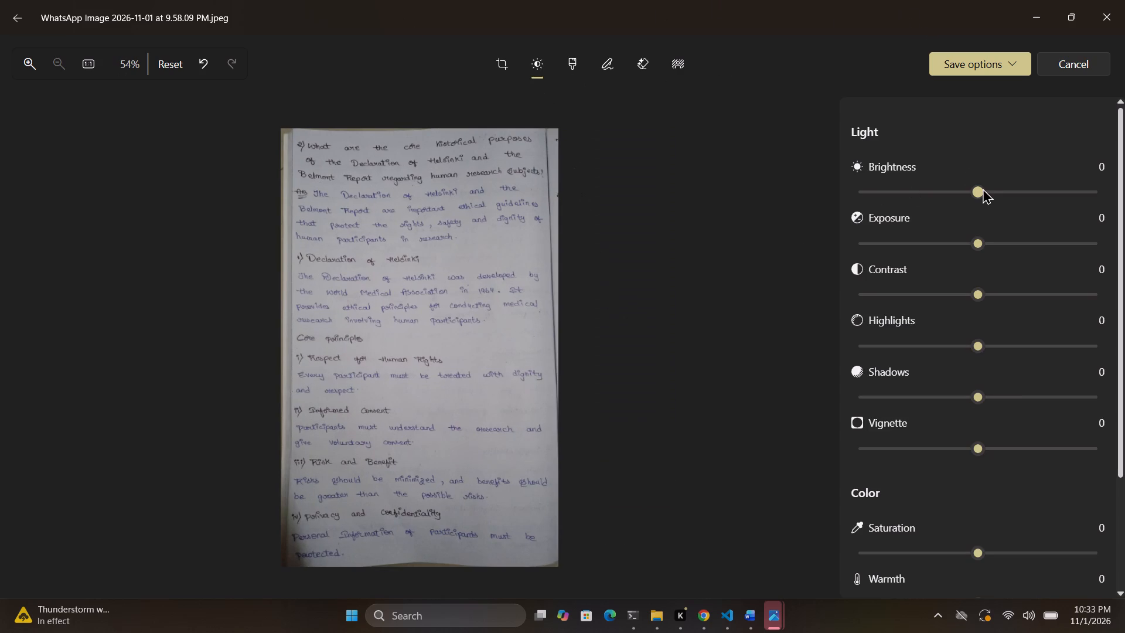
{"action": "left_click_drag", "start_coordinate": [977, 192], "coordinate": [940, 209]}
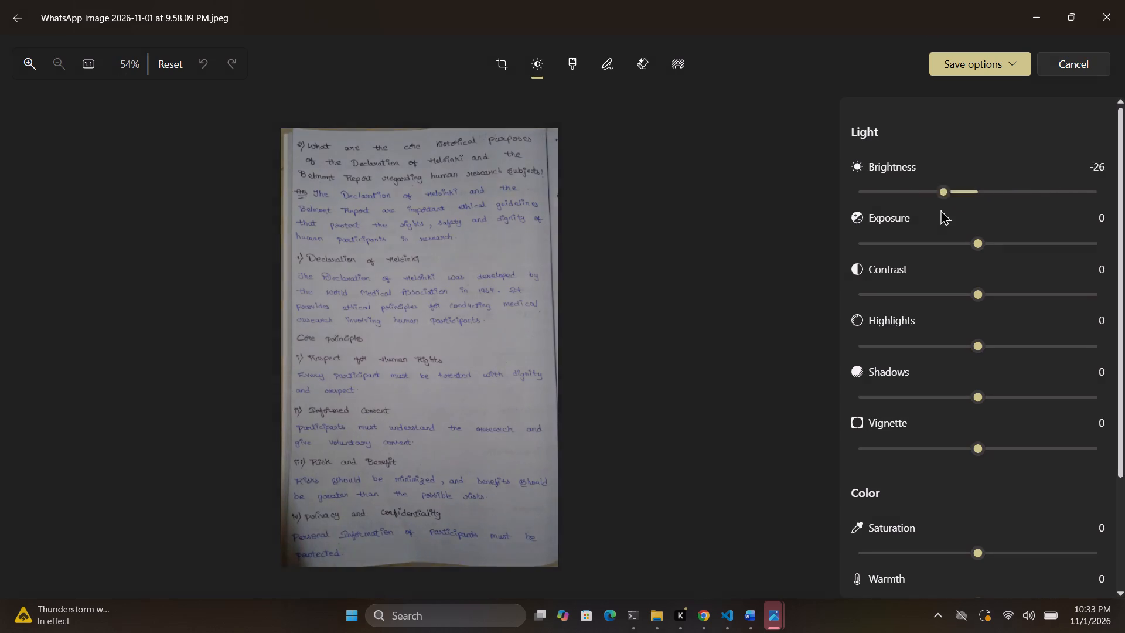
{"action": "left_click_drag", "start_coordinate": [940, 209], "coordinate": [1028, 218]}
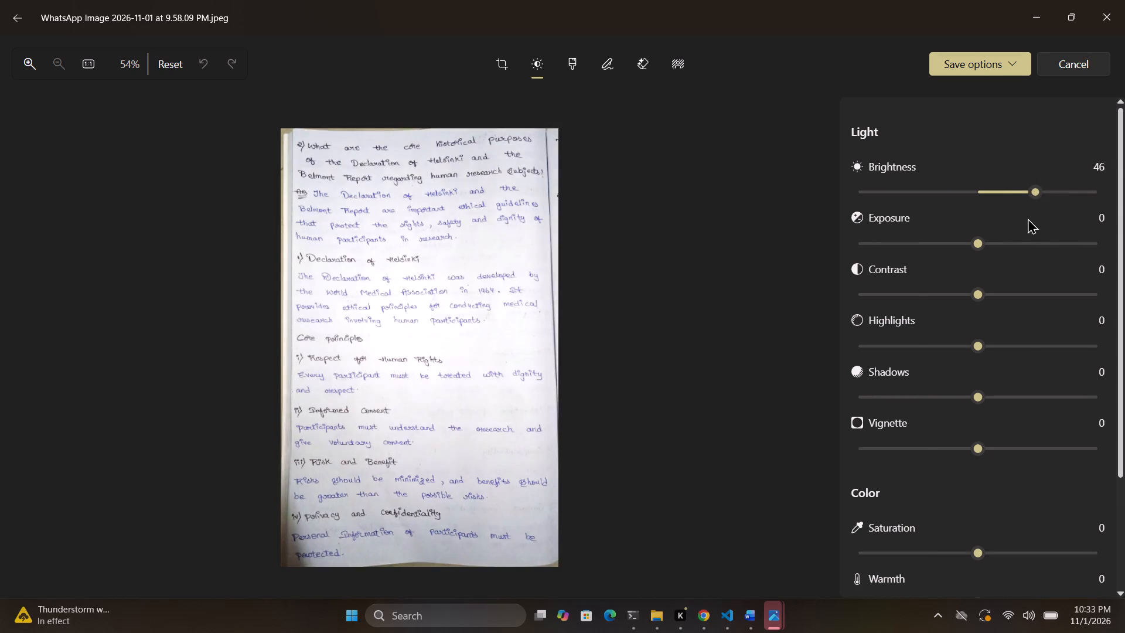
{"action": "left_click_drag", "start_coordinate": [1028, 218], "coordinate": [1000, 218]}
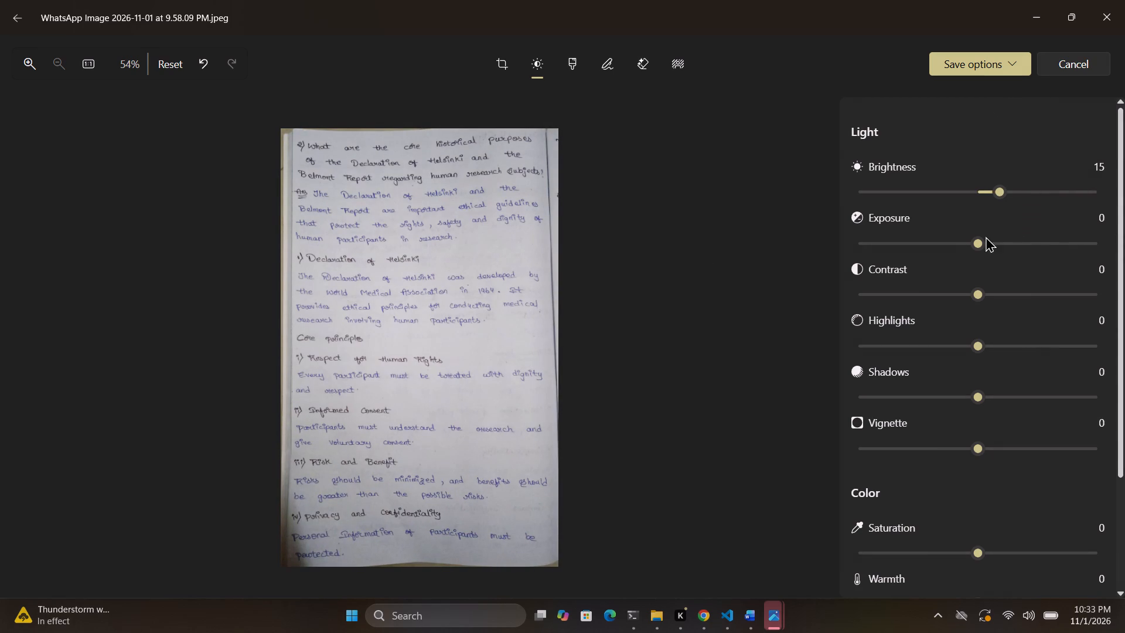
{"action": "left_click_drag", "start_coordinate": [977, 244], "coordinate": [964, 247]}
Set the 9.58.09 PM image's exposure to 2 and its contrast to 100.
{"action": "left_click_drag", "start_coordinate": [964, 247], "coordinate": [984, 263]}
{"action": "left_click_drag", "start_coordinate": [984, 263], "coordinate": [975, 305]}
{"action": "left_click_drag", "start_coordinate": [972, 296], "coordinate": [1052, 293]}
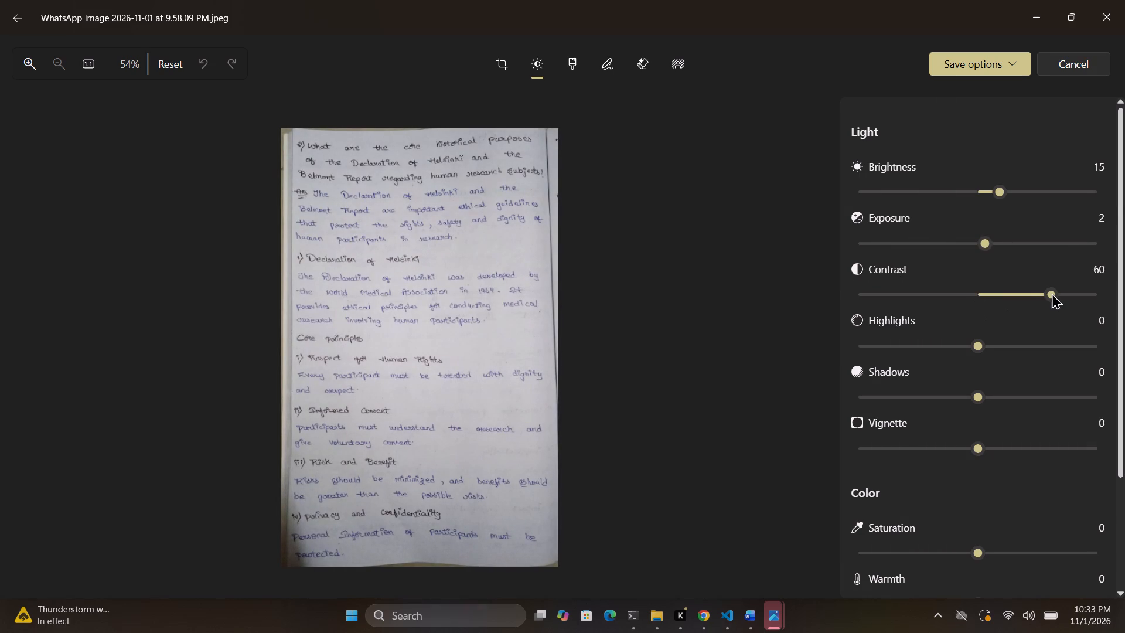
{"action": "left_click_drag", "start_coordinate": [1052, 293], "coordinate": [1124, 284]}
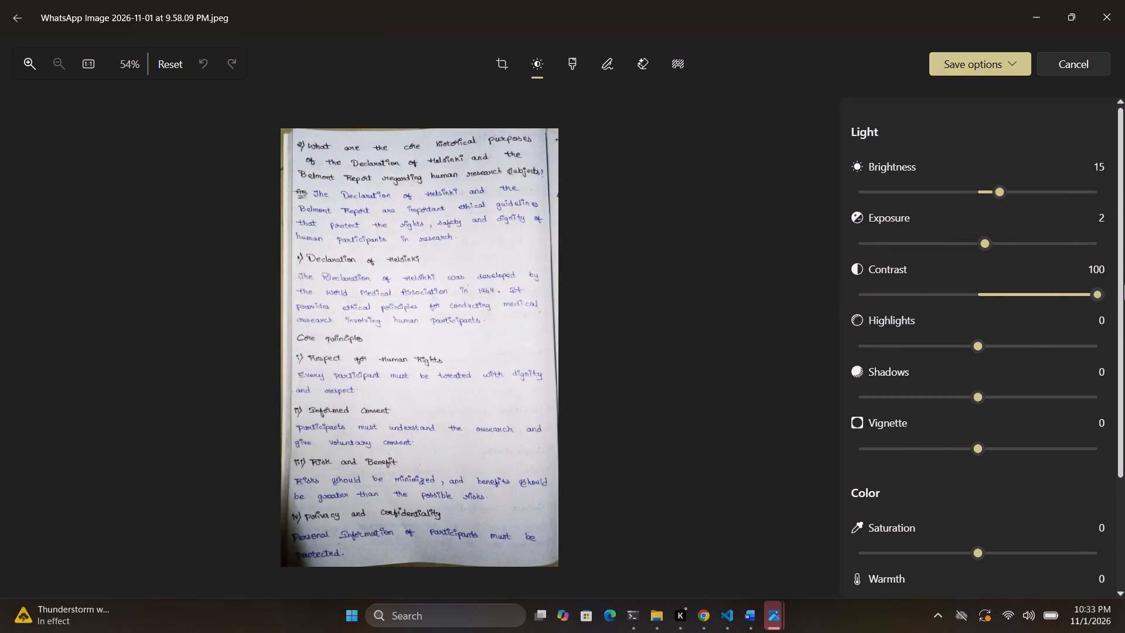
{"action": "left_click_drag", "start_coordinate": [1124, 284], "coordinate": [1121, 271]}
Save the adjusted 9.58.09 PM image over the original file and close it.
{"action": "left_click", "coordinate": [983, 57]}
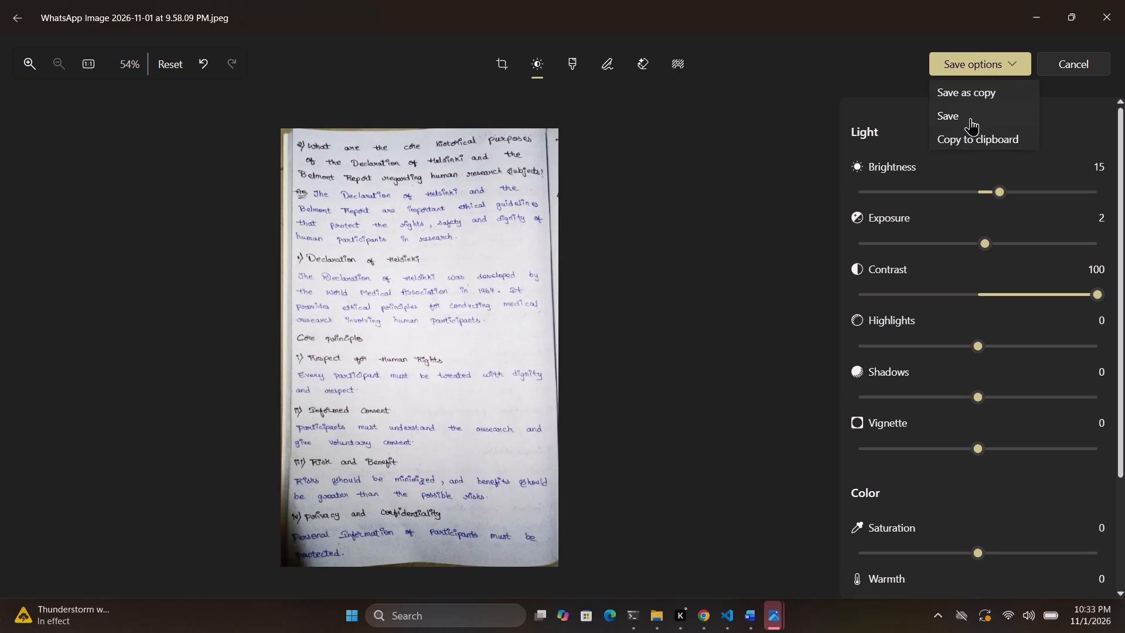
{"action": "left_click", "coordinate": [970, 118]}
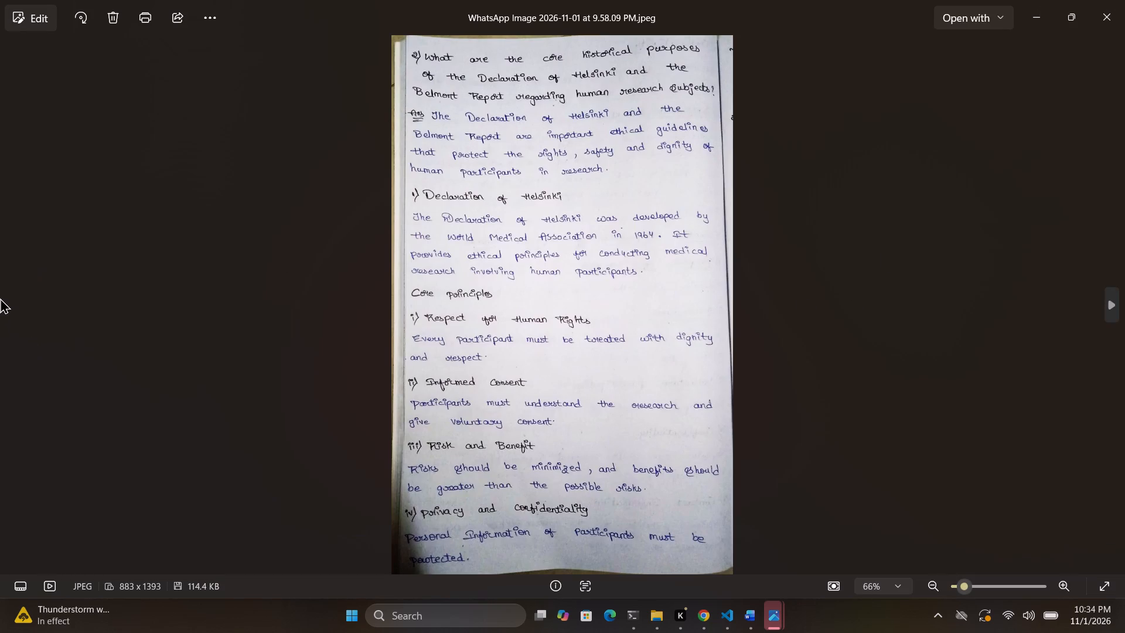
{"action": "left_click", "coordinate": [1111, 4]}
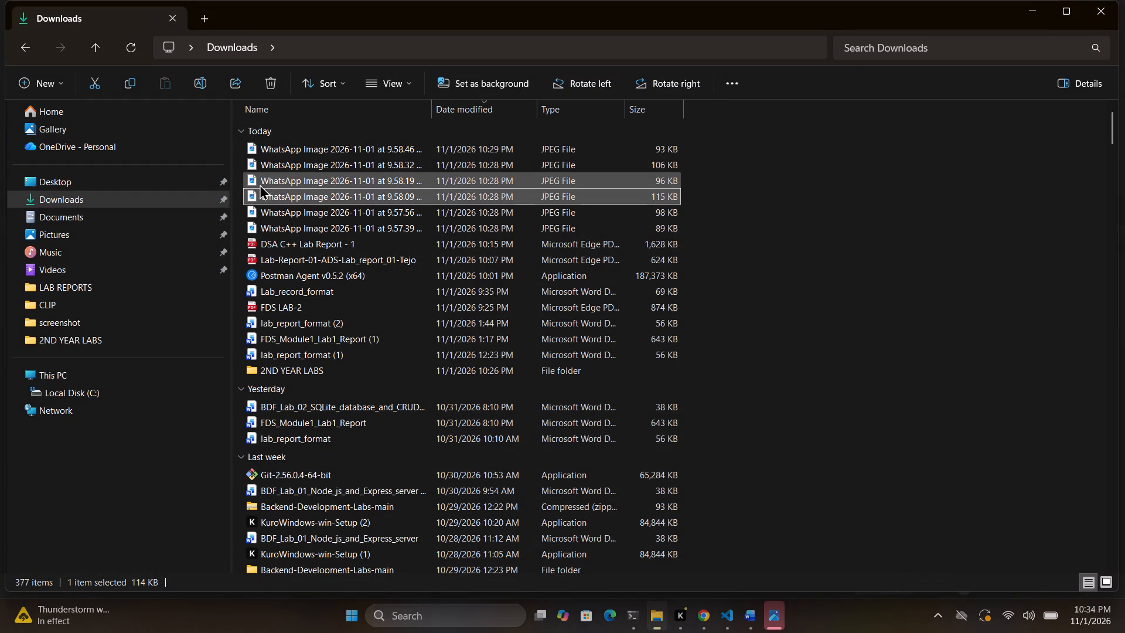
Crop the 9.58.19 PM image to about 819 x 1314 pixels, trimming the background on all sides of the handwritten page.
{"action": "double_click", "coordinate": [260, 173]}
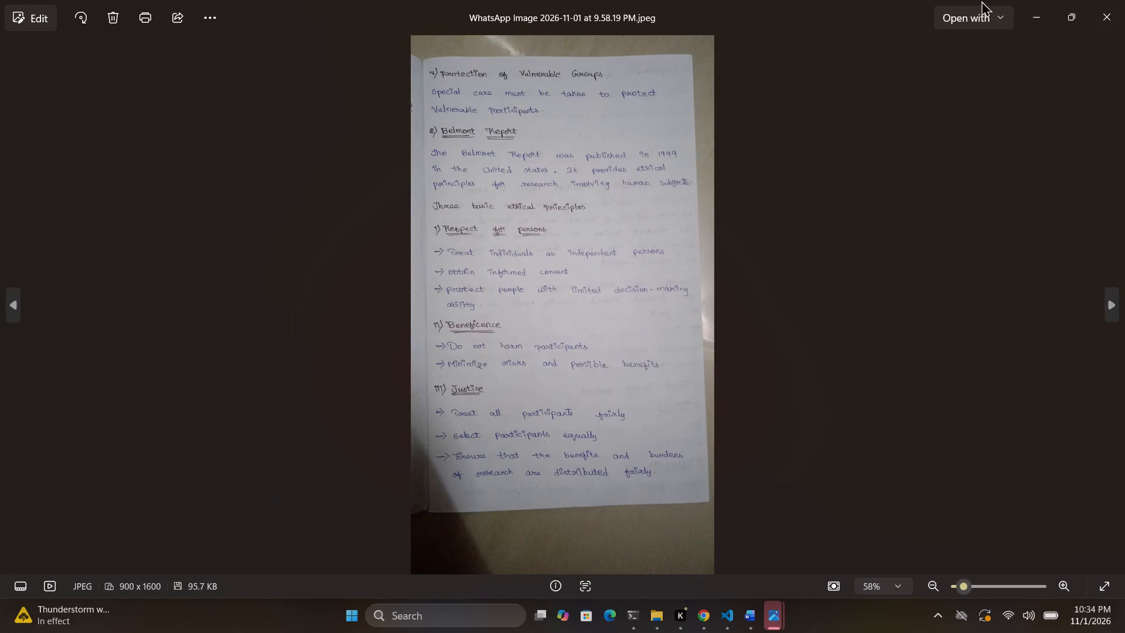
{"action": "left_click", "coordinate": [16, 18]}
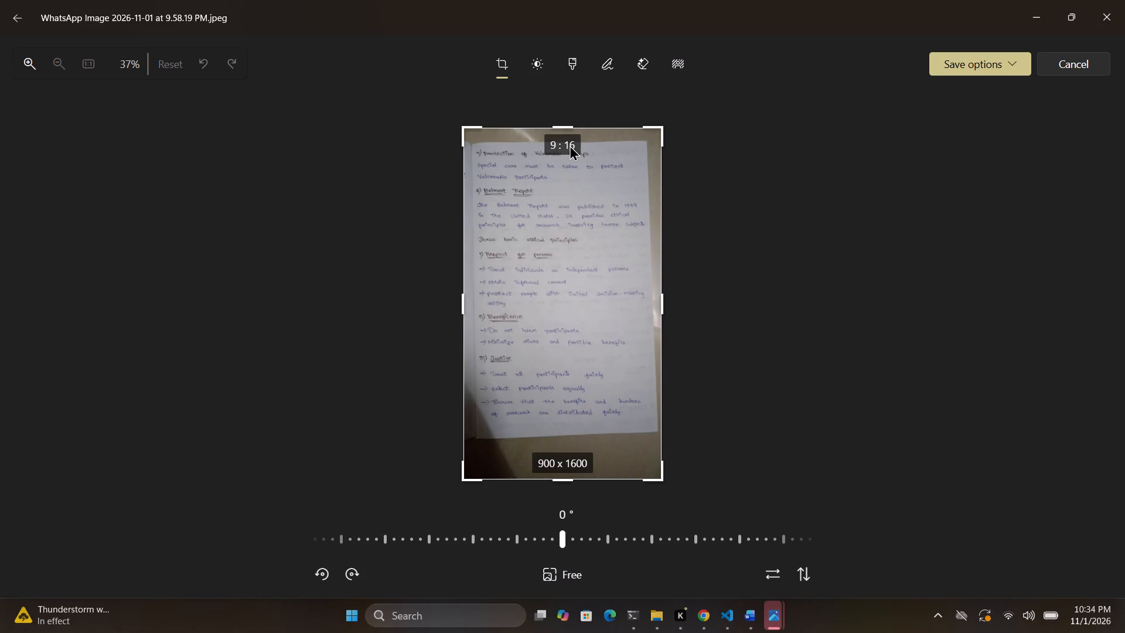
{"action": "left_click_drag", "start_coordinate": [558, 127], "coordinate": [560, 139]}
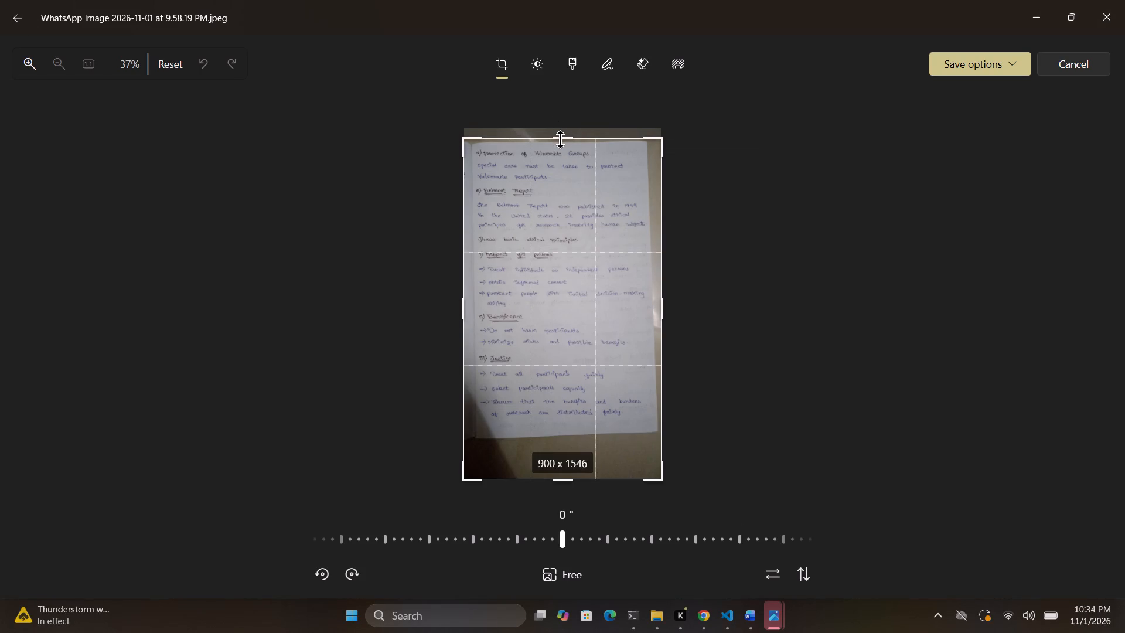
{"action": "left_click_drag", "start_coordinate": [560, 139], "coordinate": [561, 140]}
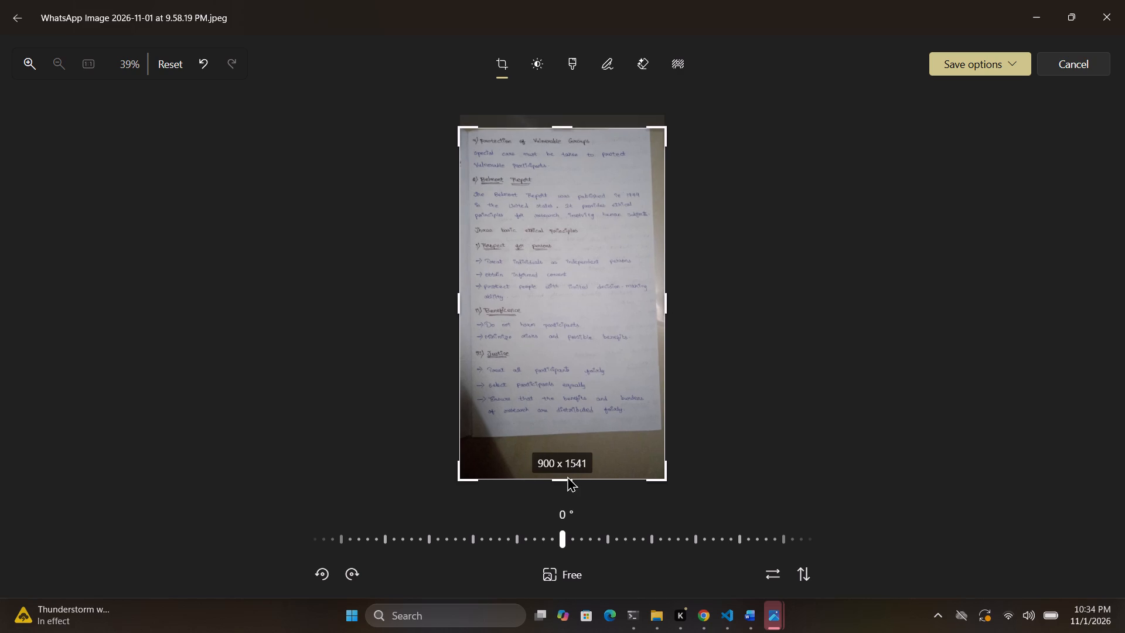
{"action": "left_click_drag", "start_coordinate": [567, 476], "coordinate": [553, 424]}
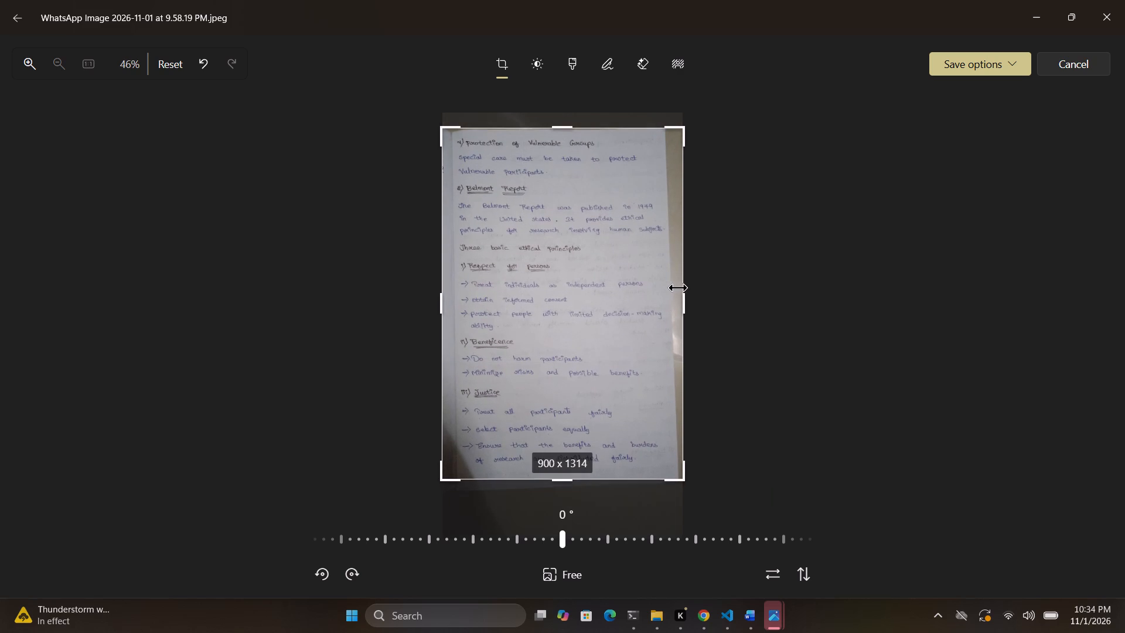
{"action": "left_click_drag", "start_coordinate": [683, 298], "coordinate": [671, 305]}
{"action": "left_click_drag", "start_coordinate": [444, 309], "coordinate": [457, 309]}
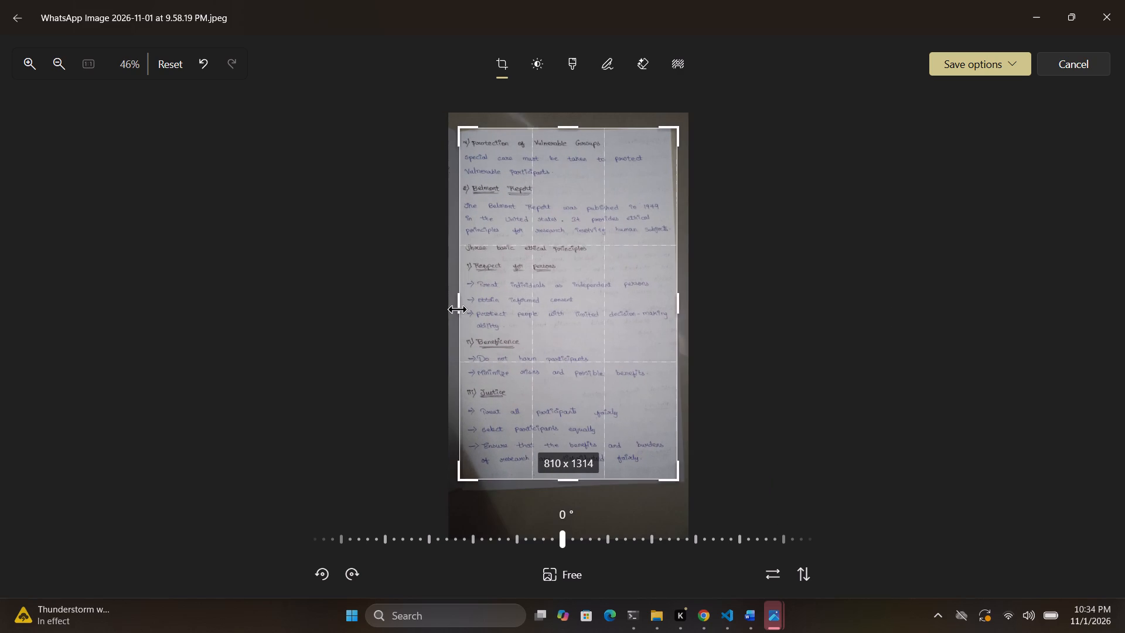
{"action": "left_click_drag", "start_coordinate": [457, 309], "coordinate": [455, 309]}
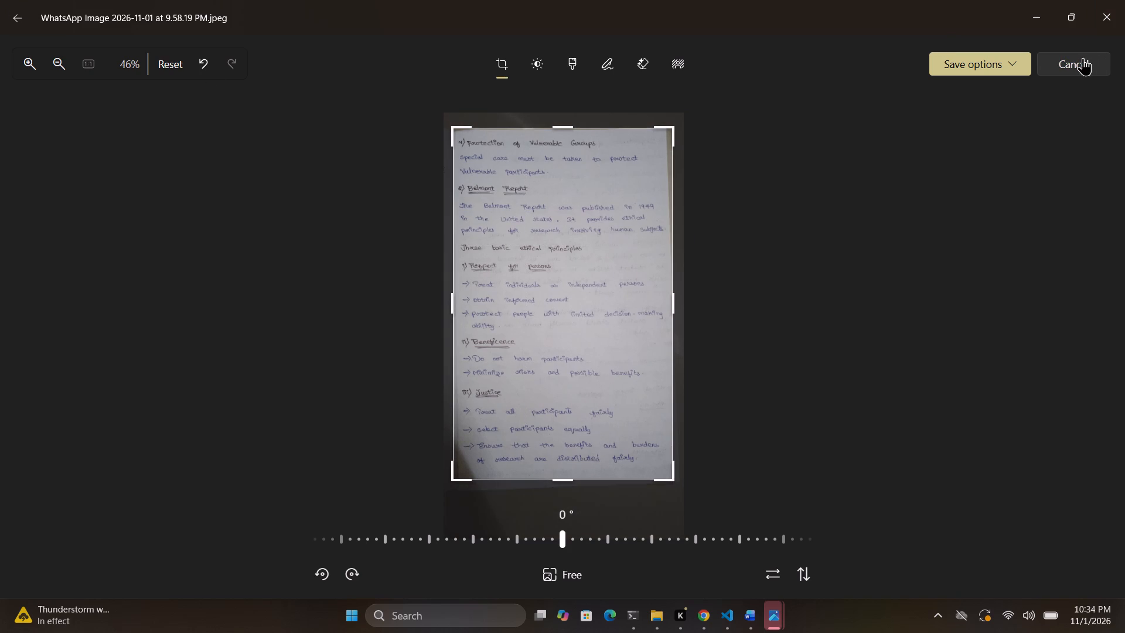
Save the cropped 9.58.19 PM image over the original file and close it.
{"action": "left_click", "coordinate": [1011, 64]}
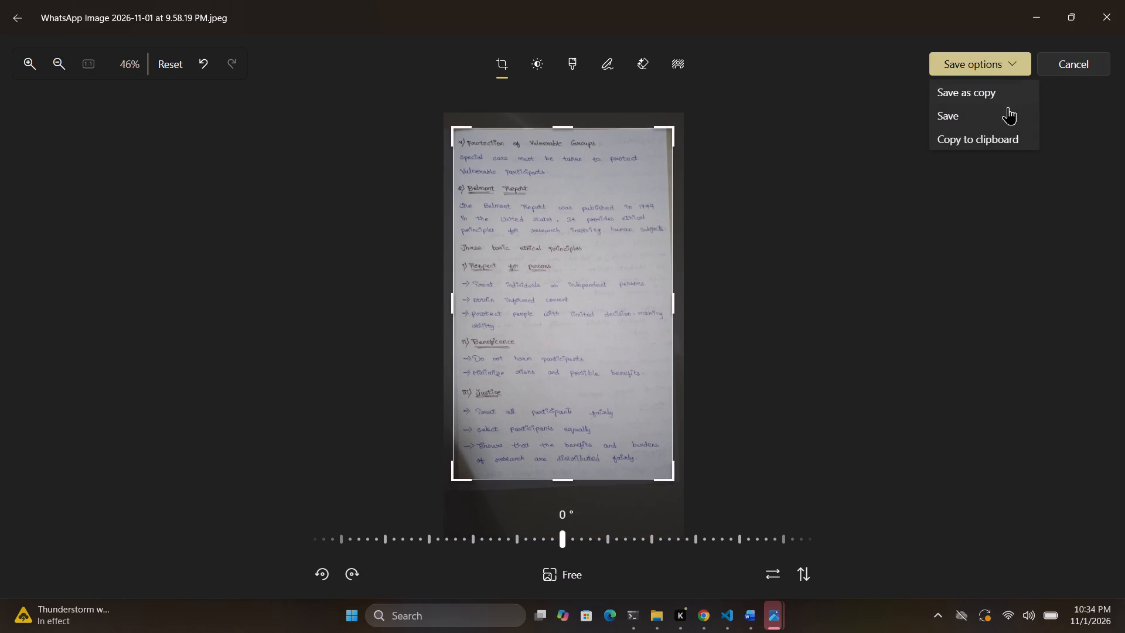
{"action": "left_click", "coordinate": [967, 118]}
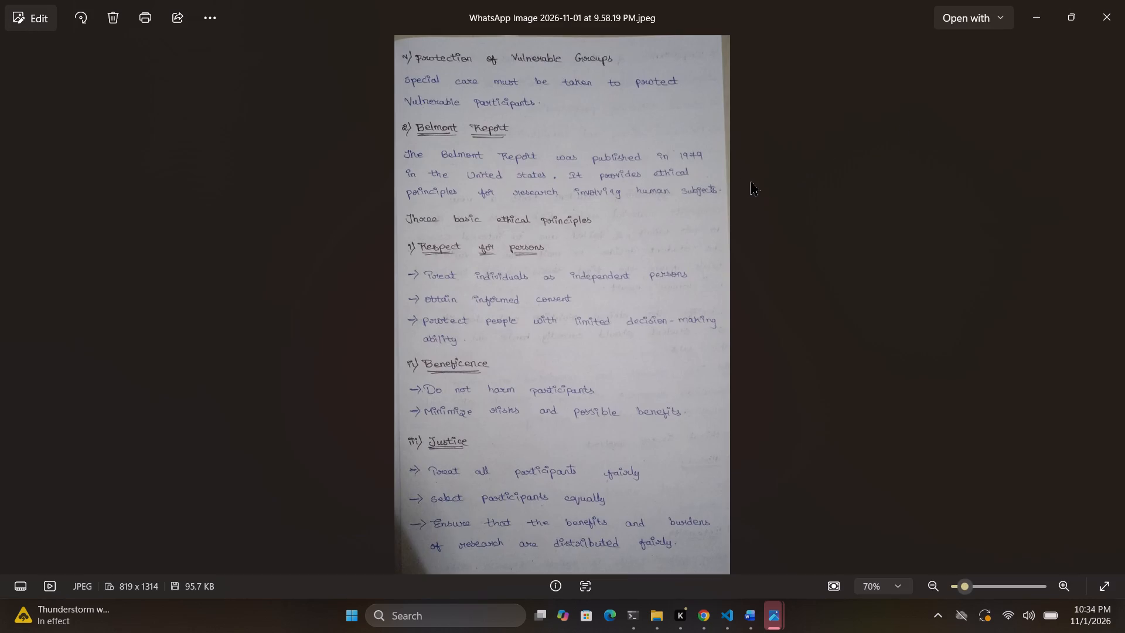
{"action": "left_click", "coordinate": [1112, 0]}
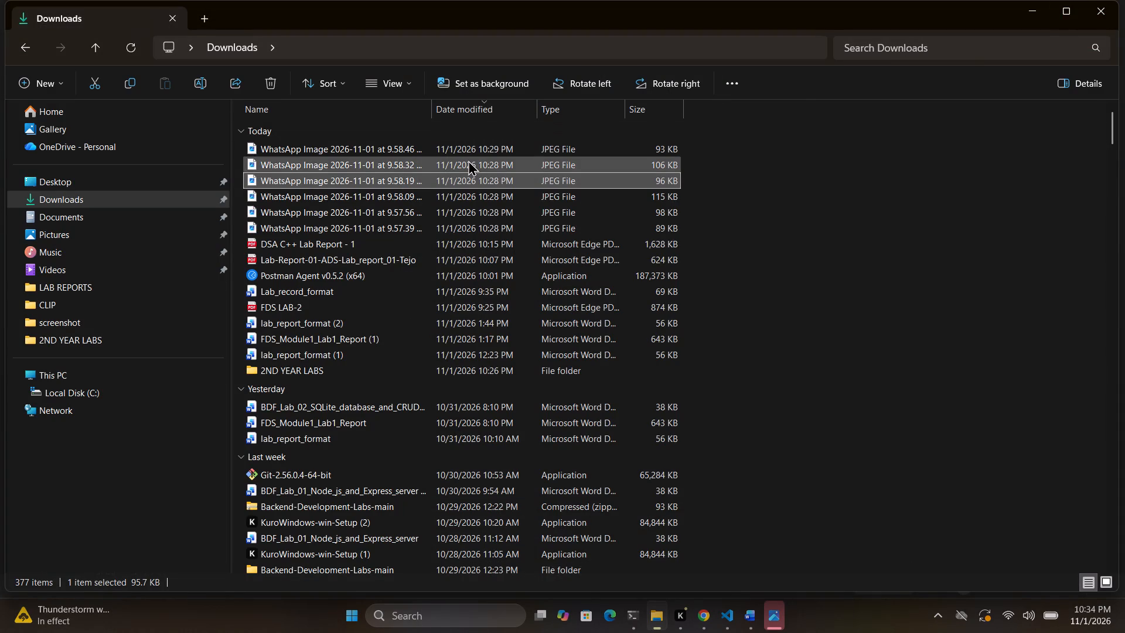
Crop the 9.58.32 PM image to about 846 x 1353 pixels, removing the background and the neighbouring page's edge.
{"action": "double_click", "coordinate": [468, 160]}
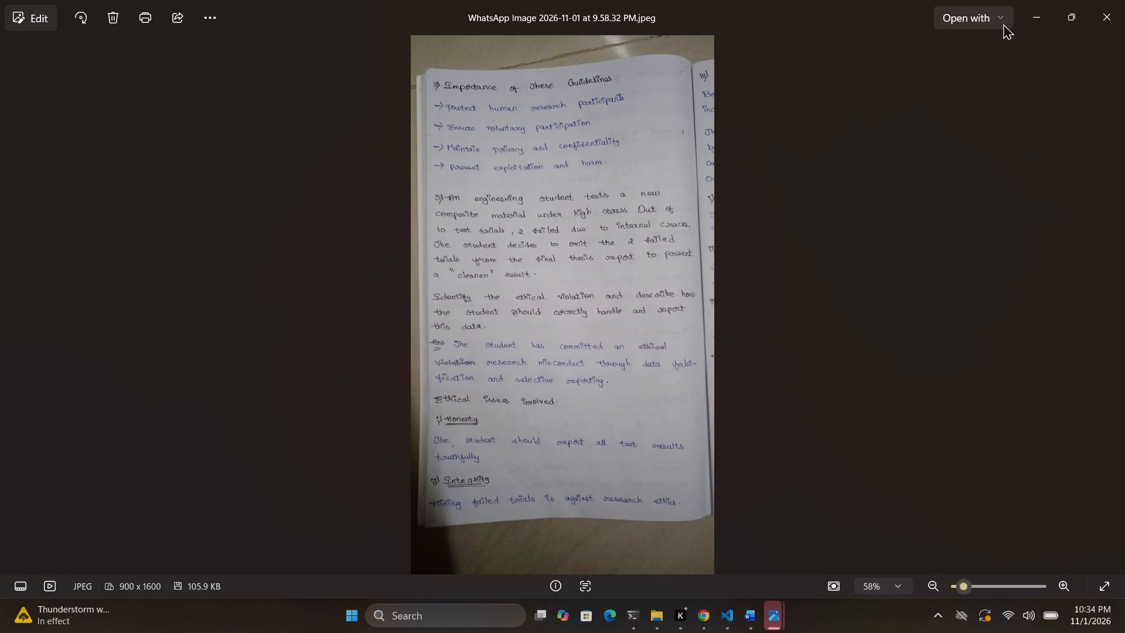
{"action": "left_click", "coordinate": [9, 10]}
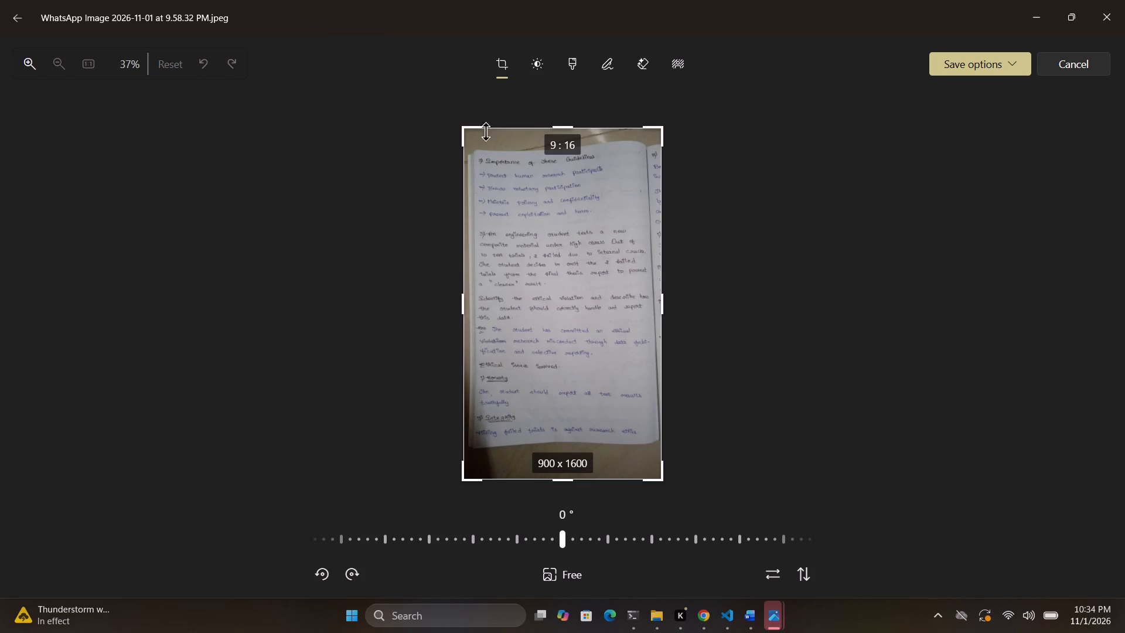
{"action": "left_click_drag", "start_coordinate": [564, 127], "coordinate": [570, 147]}
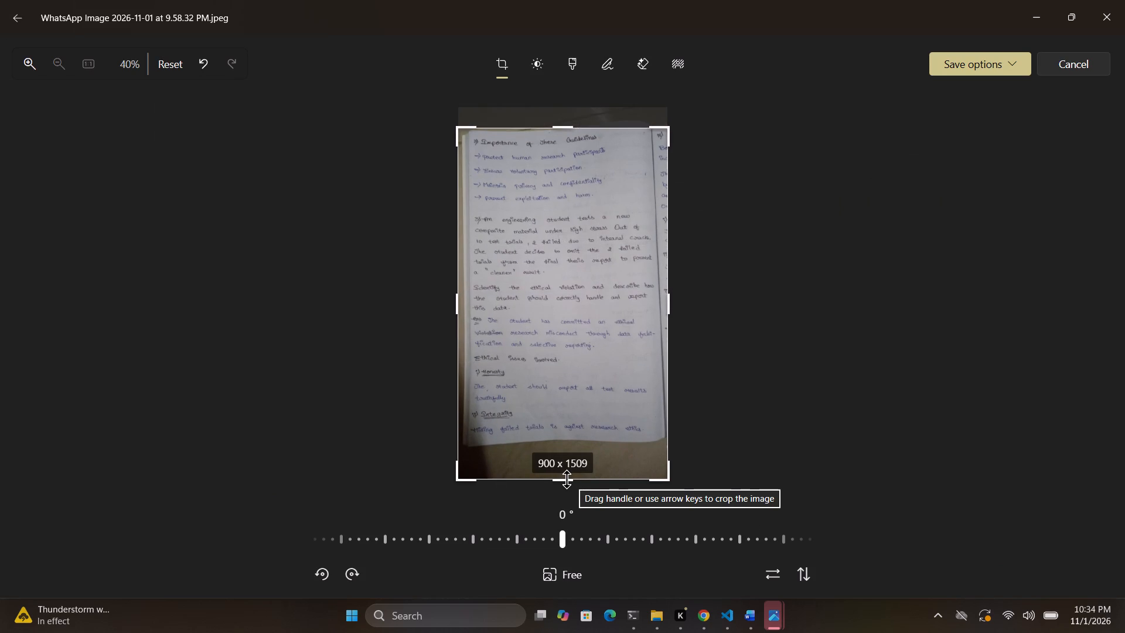
{"action": "left_click_drag", "start_coordinate": [567, 479], "coordinate": [567, 443]}
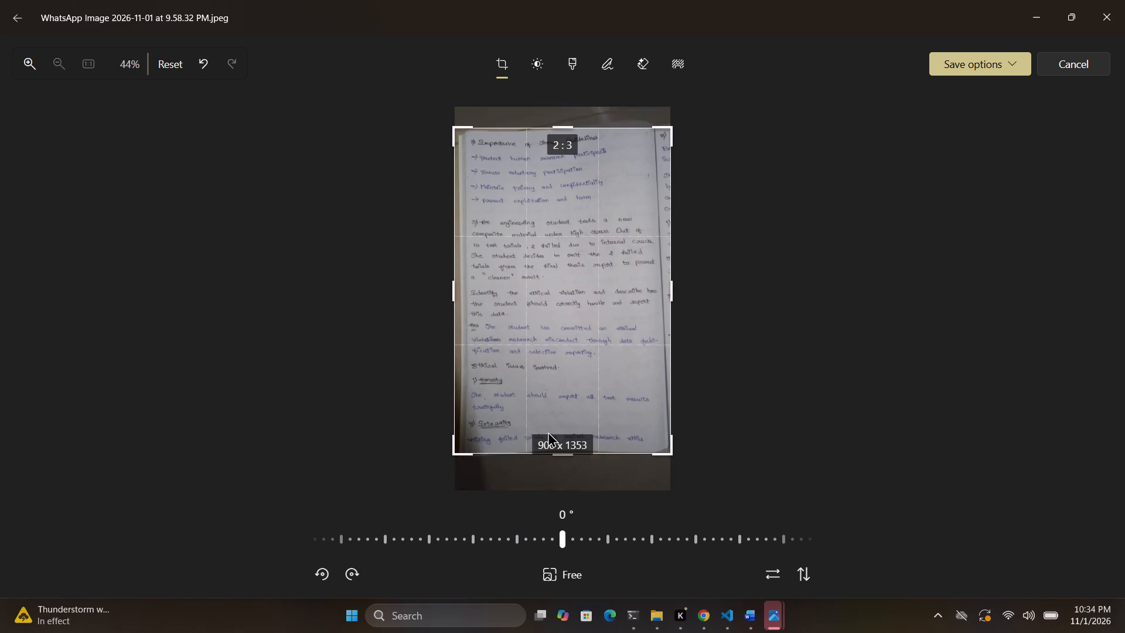
{"action": "left_click_drag", "start_coordinate": [441, 303], "coordinate": [452, 301]}
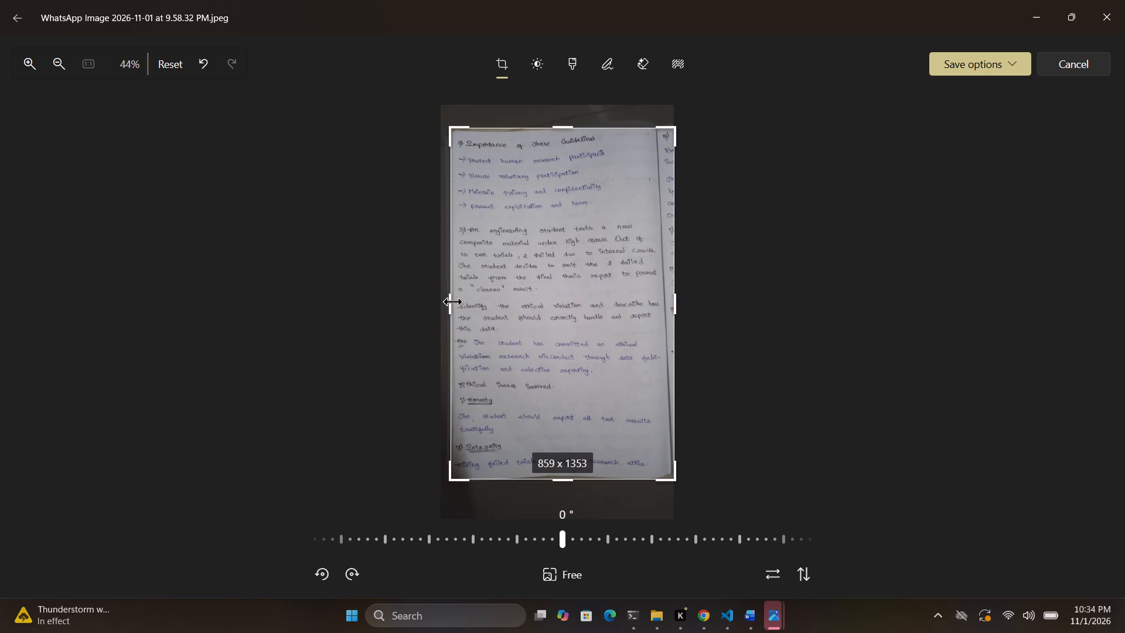
{"action": "left_click_drag", "start_coordinate": [453, 301], "coordinate": [449, 308]}
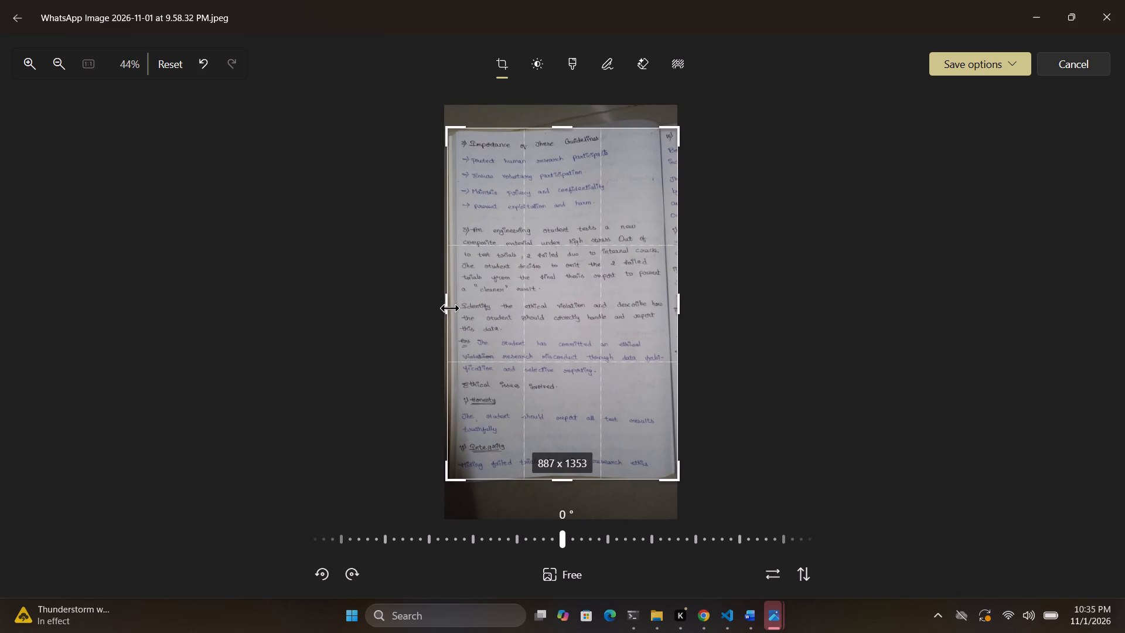
{"action": "left_click_drag", "start_coordinate": [449, 308], "coordinate": [451, 308]}
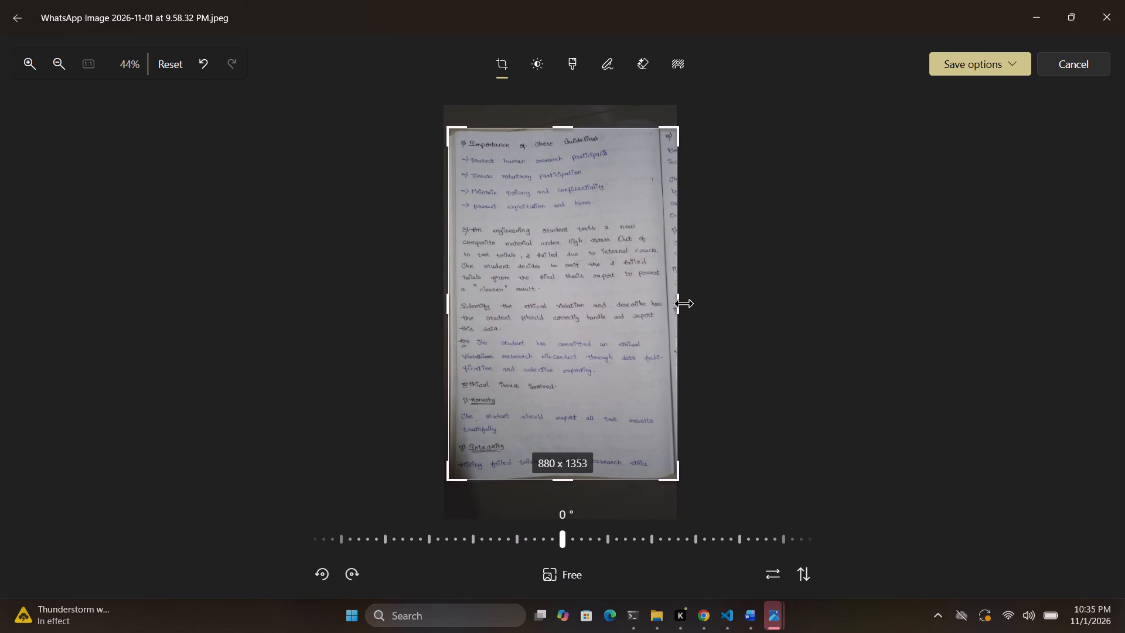
{"action": "left_click_drag", "start_coordinate": [683, 303], "coordinate": [674, 303]}
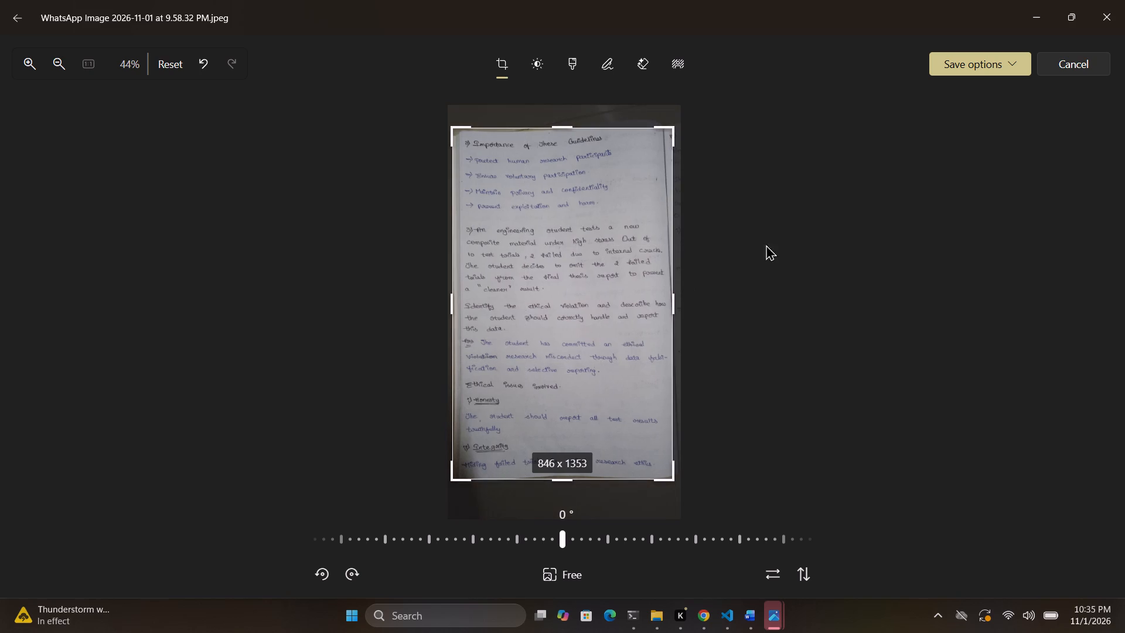
Save the cropped 9.58.32 PM image over the original file.
{"action": "left_click", "coordinate": [997, 65]}
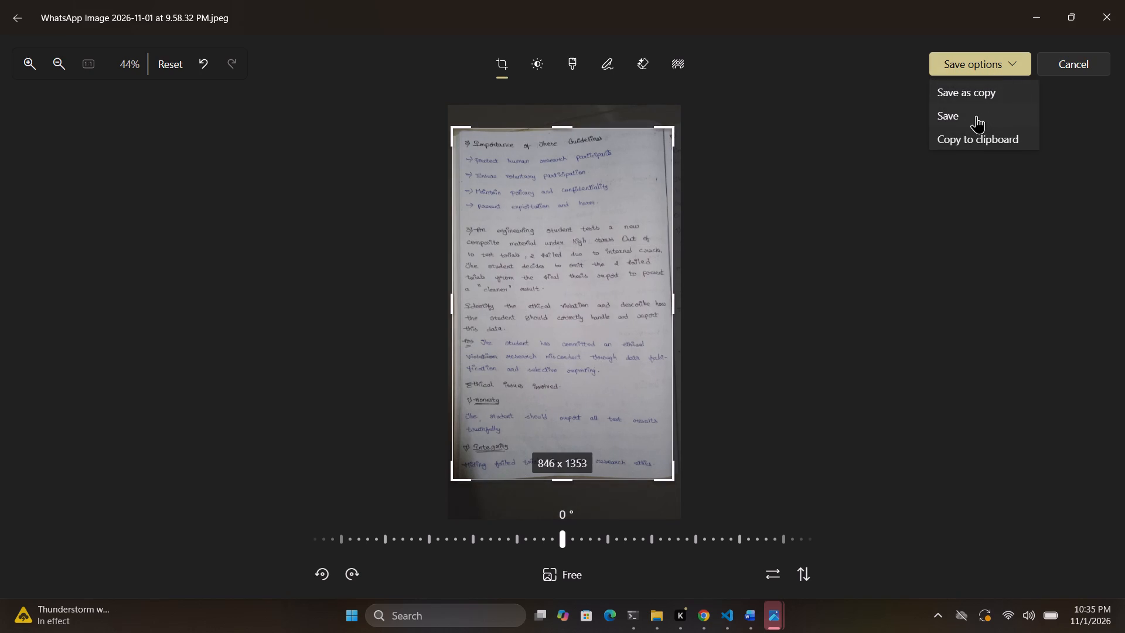
{"action": "left_click", "coordinate": [968, 114]}
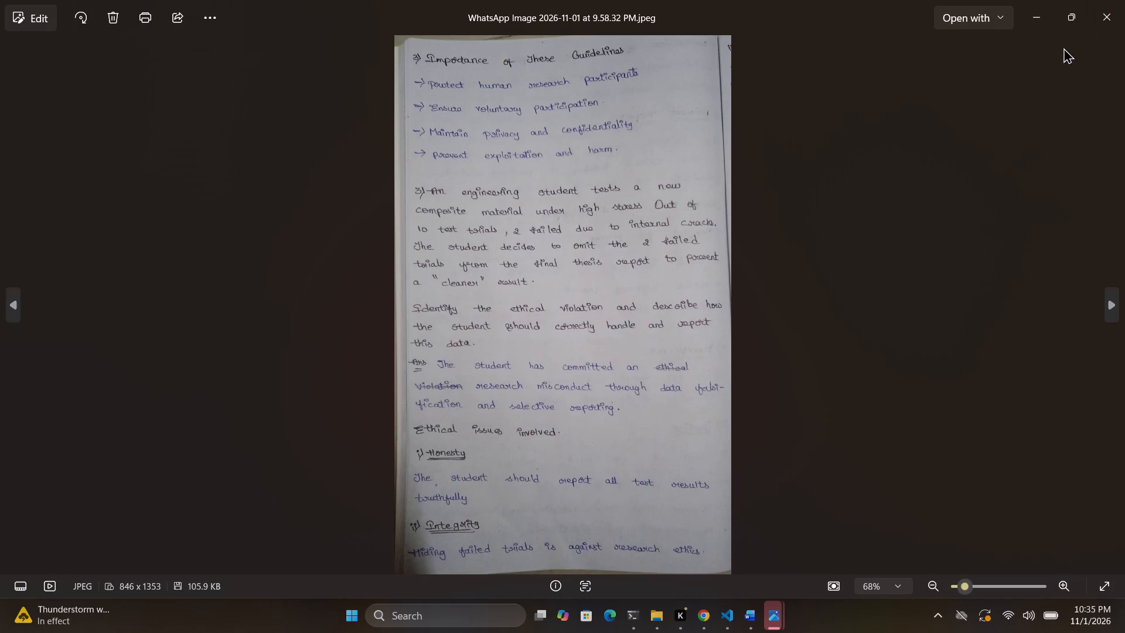
Crop the 9.58.46 PM image to about 846 x 1352 pixels, trimming the background above, below and along the page's left edge.
{"action": "left_click", "coordinate": [11, 297]}
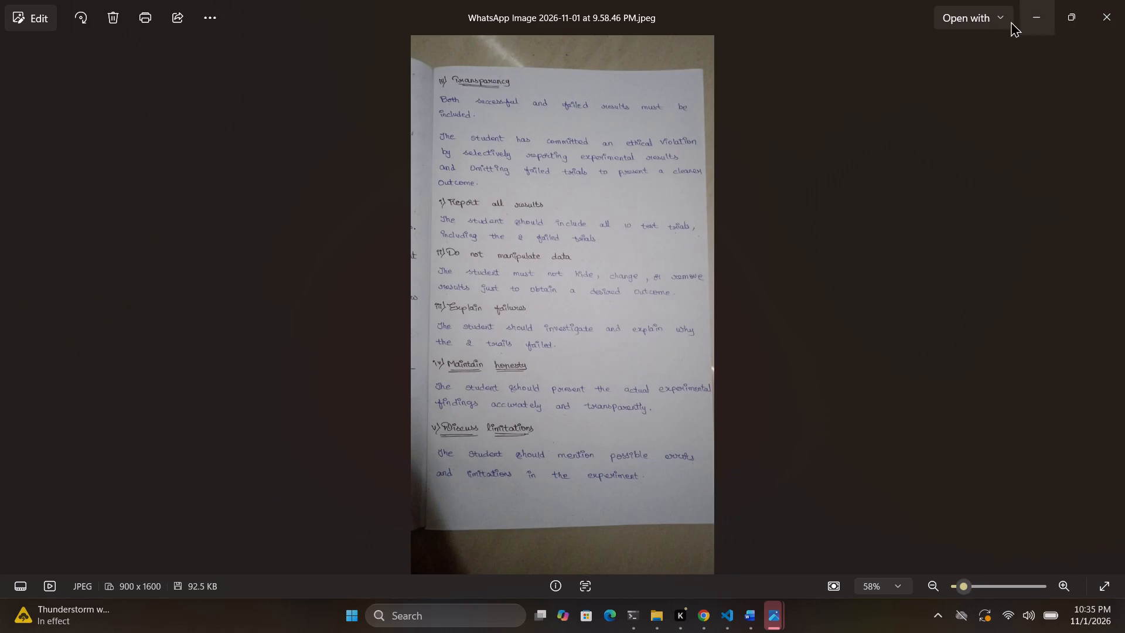
{"action": "left_click", "coordinate": [13, 6]}
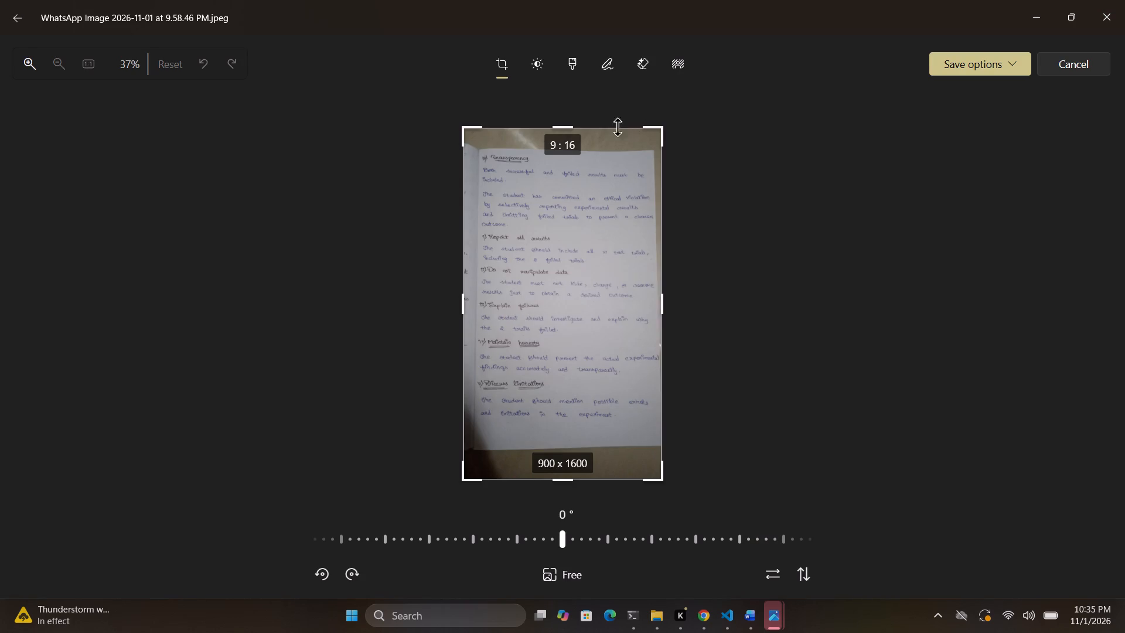
{"action": "left_click_drag", "start_coordinate": [597, 129], "coordinate": [597, 149]}
{"action": "left_click_drag", "start_coordinate": [558, 481], "coordinate": [558, 481]}
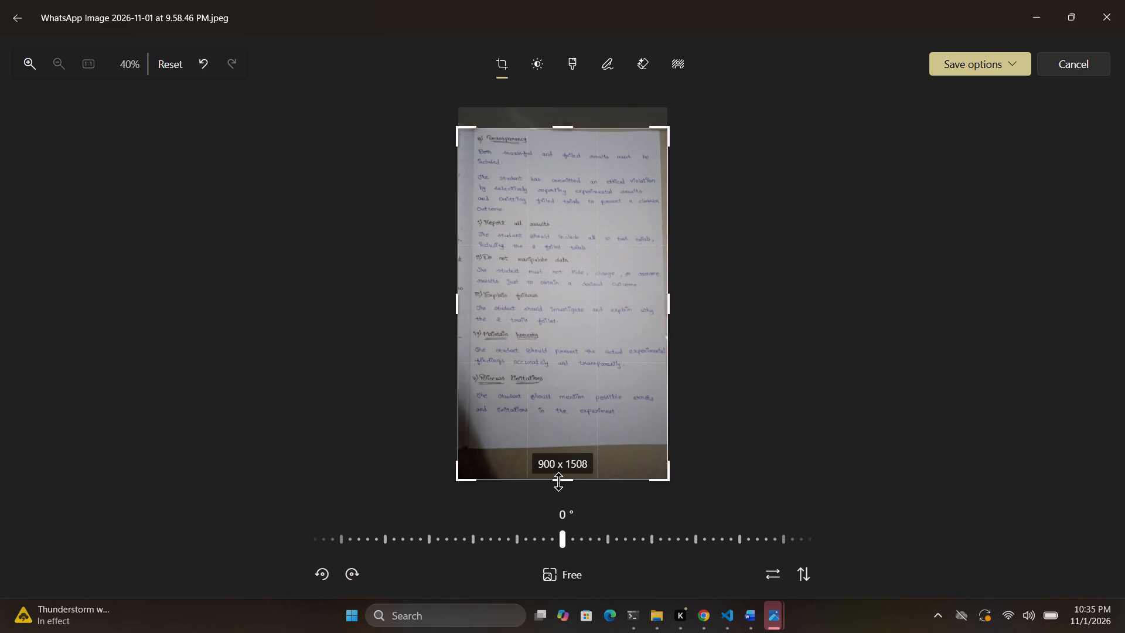
{"action": "left_click_drag", "start_coordinate": [558, 481], "coordinate": [565, 445]}
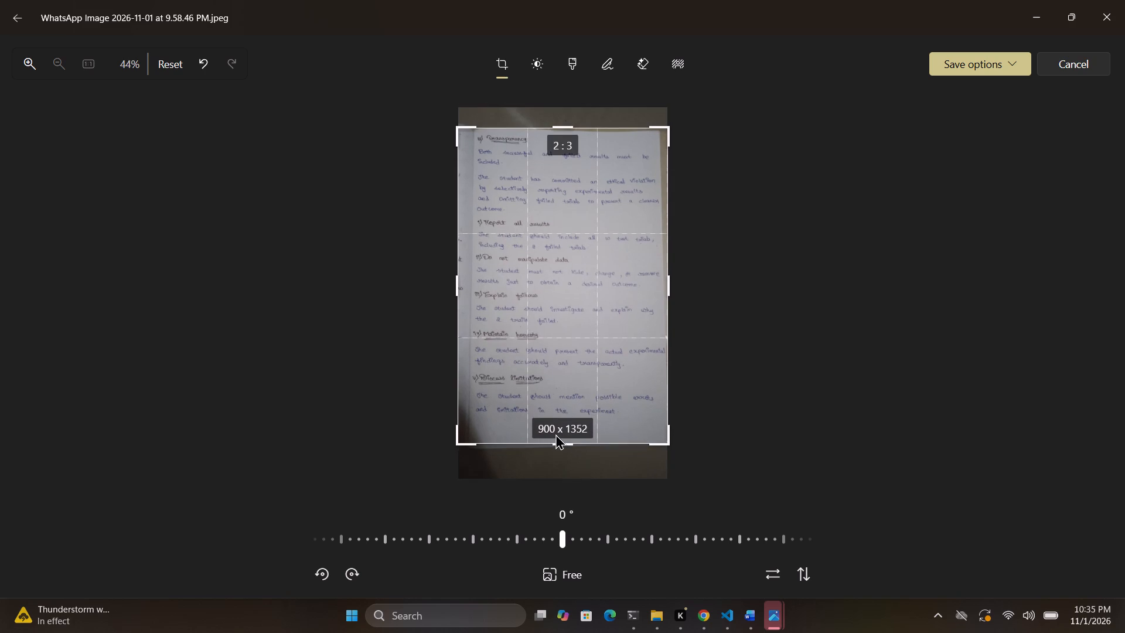
{"action": "left_click_drag", "start_coordinate": [441, 303], "coordinate": [455, 304]}
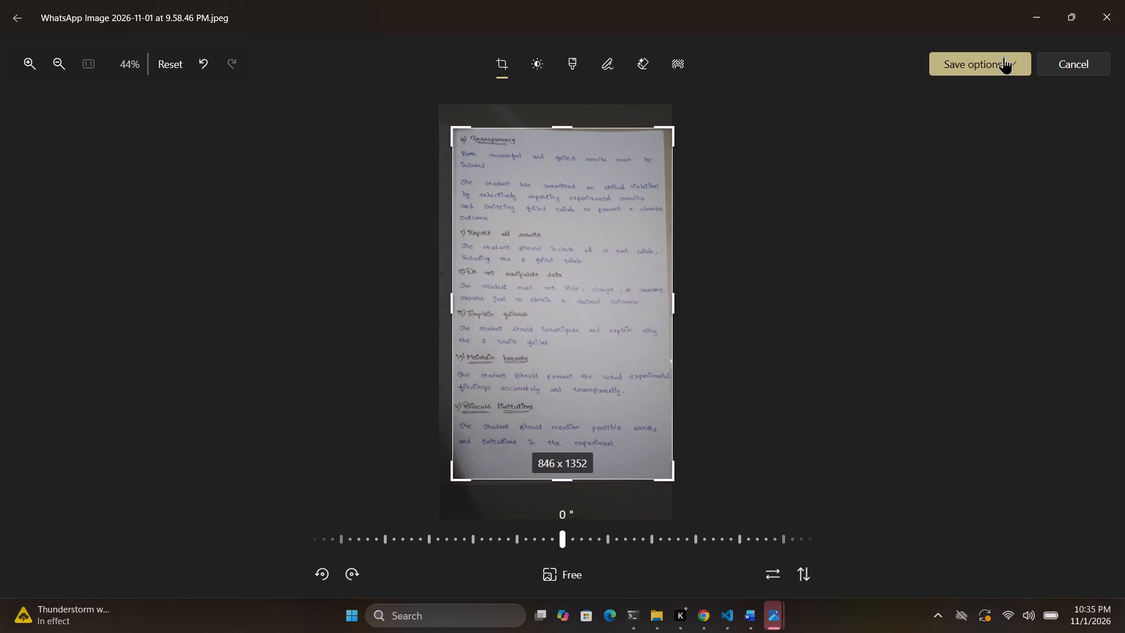
Save the cropped 9.58.46 PM image over the original file.
{"action": "left_click", "coordinate": [1004, 56]}
{"action": "left_click", "coordinate": [976, 121]}
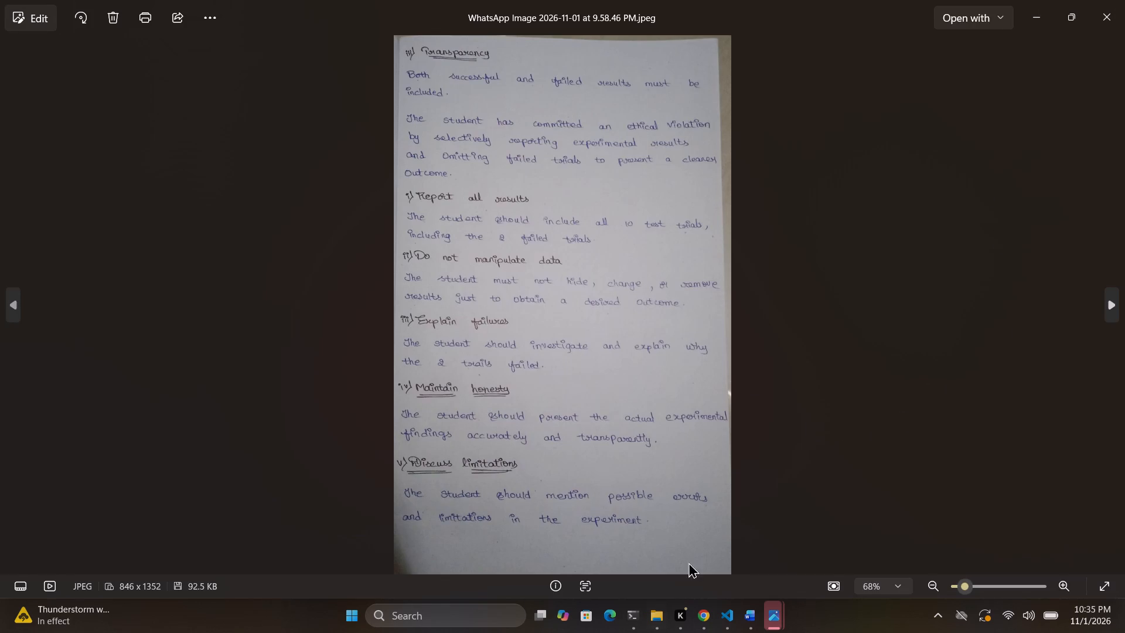
Review the saved page images in order from 9.57.39 PM to 9.58.19 PM, checking their crops and legibility.
{"action": "left_click", "coordinate": [12, 315]}
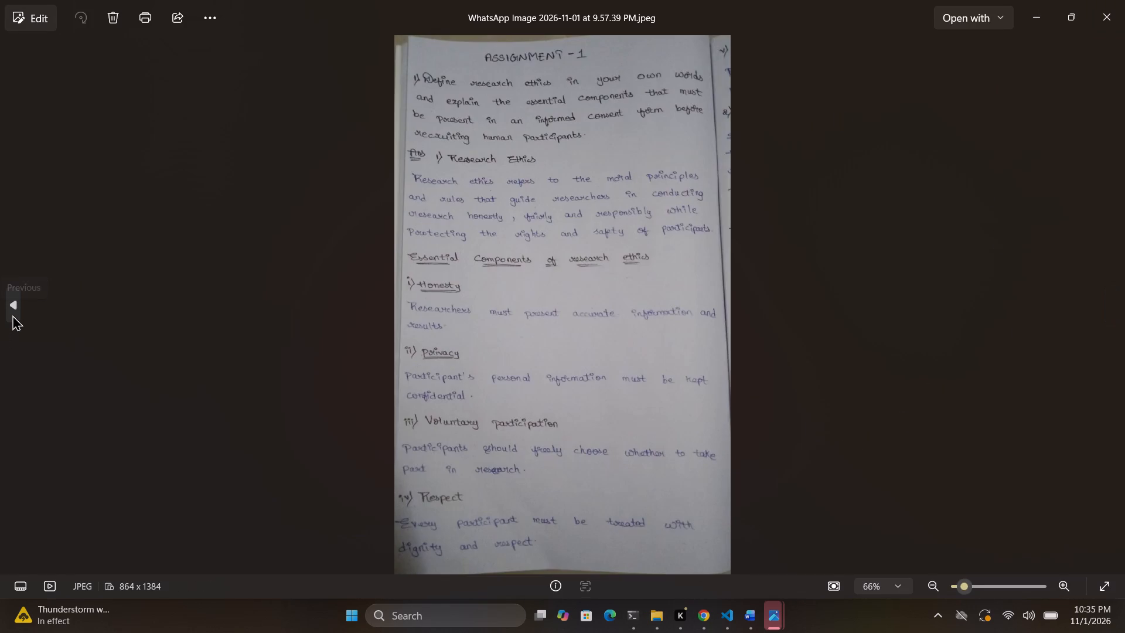
{"action": "left_click", "coordinate": [12, 315]}
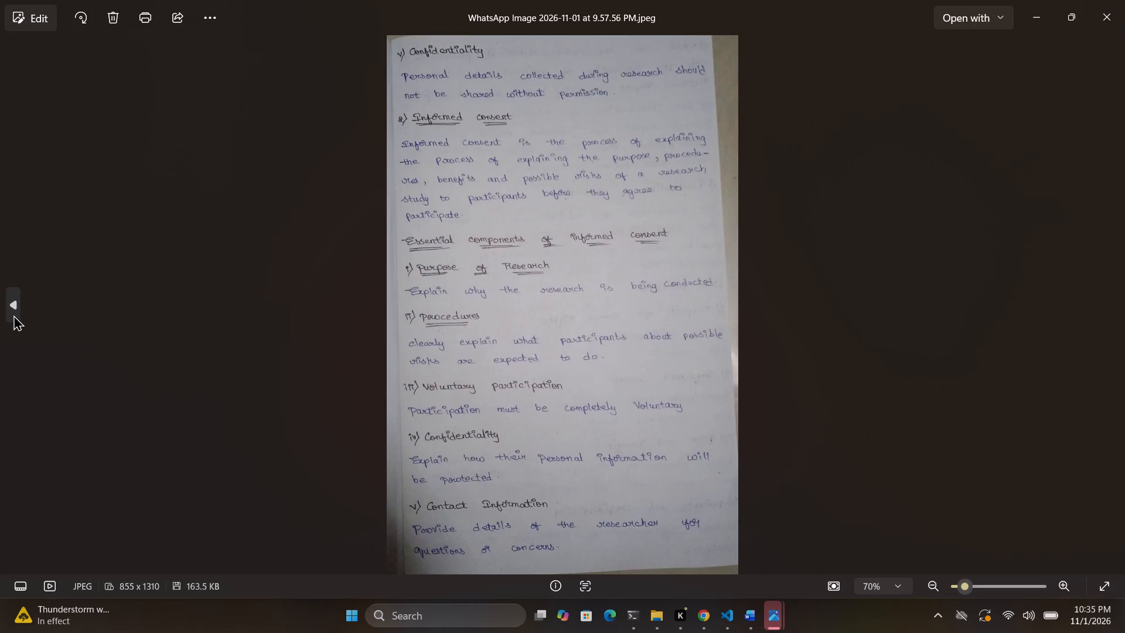
{"action": "left_click", "coordinate": [15, 314]}
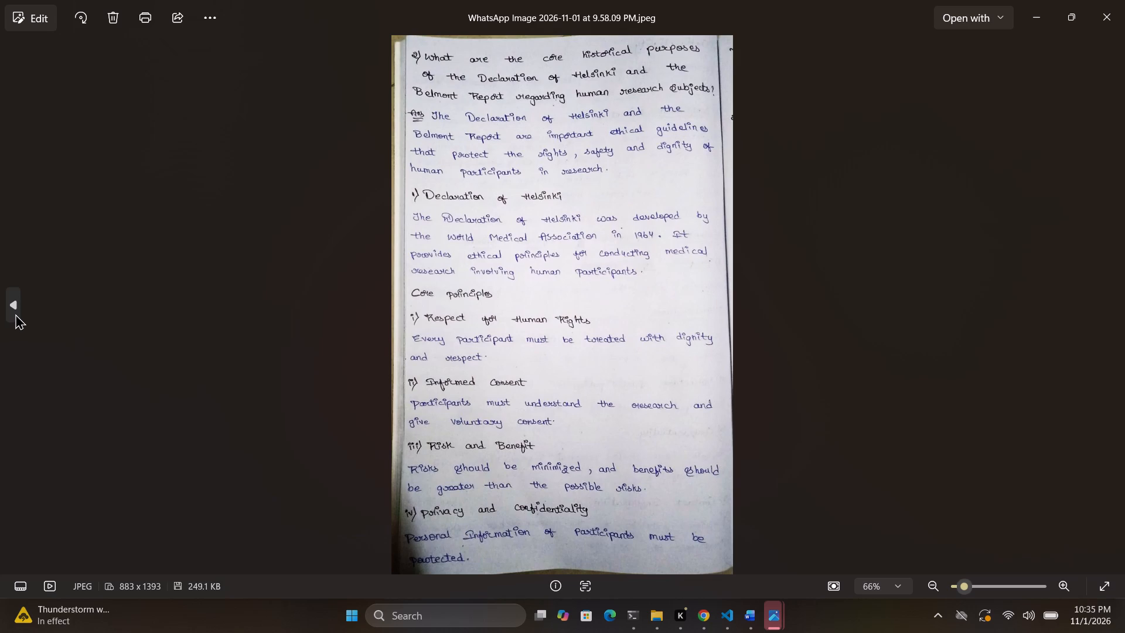
{"action": "left_click", "coordinate": [15, 314]}
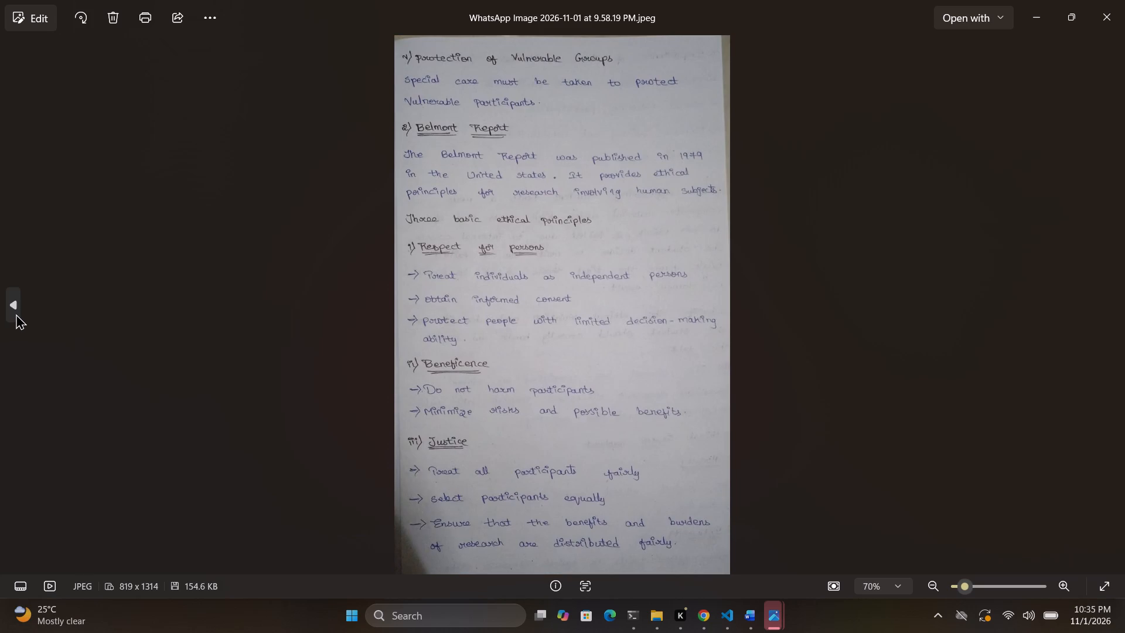
Check the crop and legibility of the saved 9.58.32 PM page image and close the photo viewer.
{"action": "left_click", "coordinate": [16, 314]}
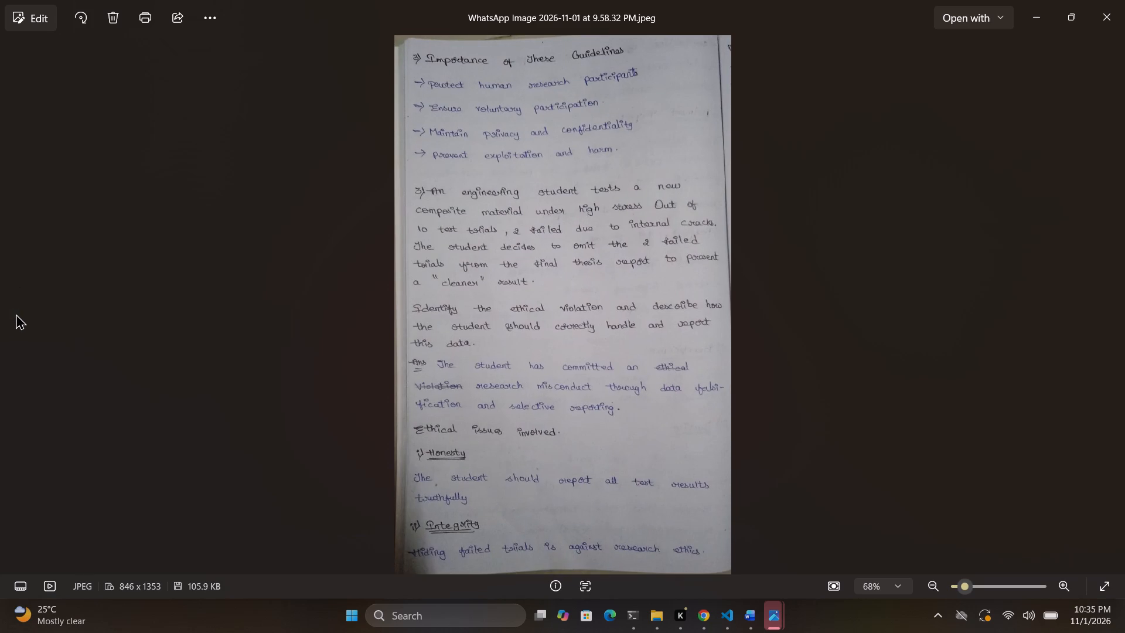
{"action": "left_click", "coordinate": [16, 314]}
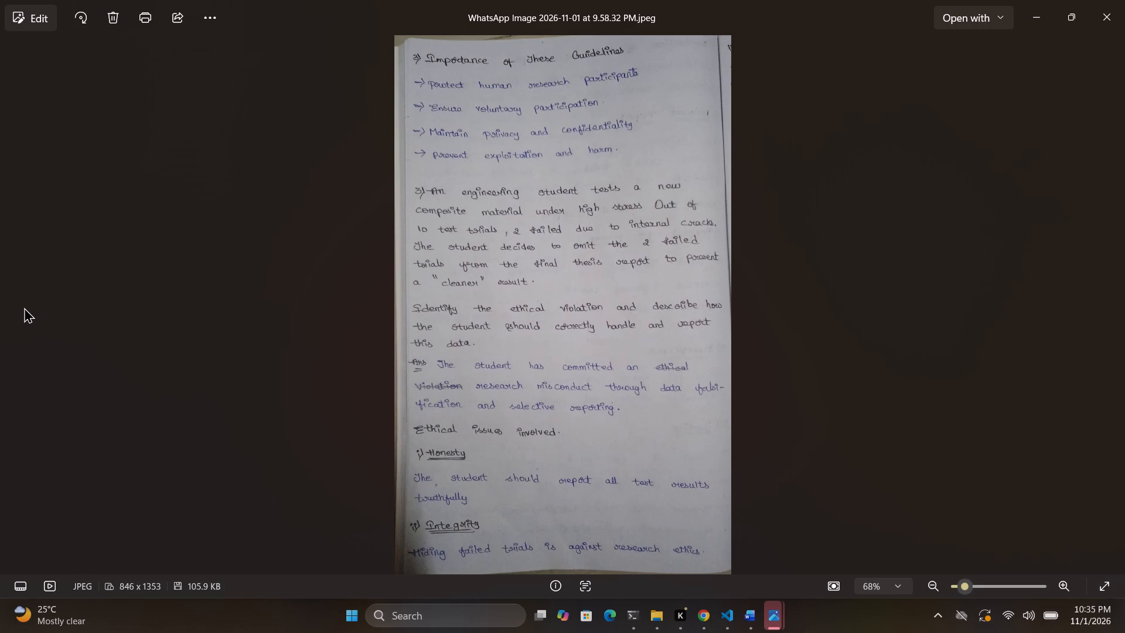
{"action": "left_click", "coordinate": [21, 307]}
{"action": "left_click", "coordinate": [1124, 0]}
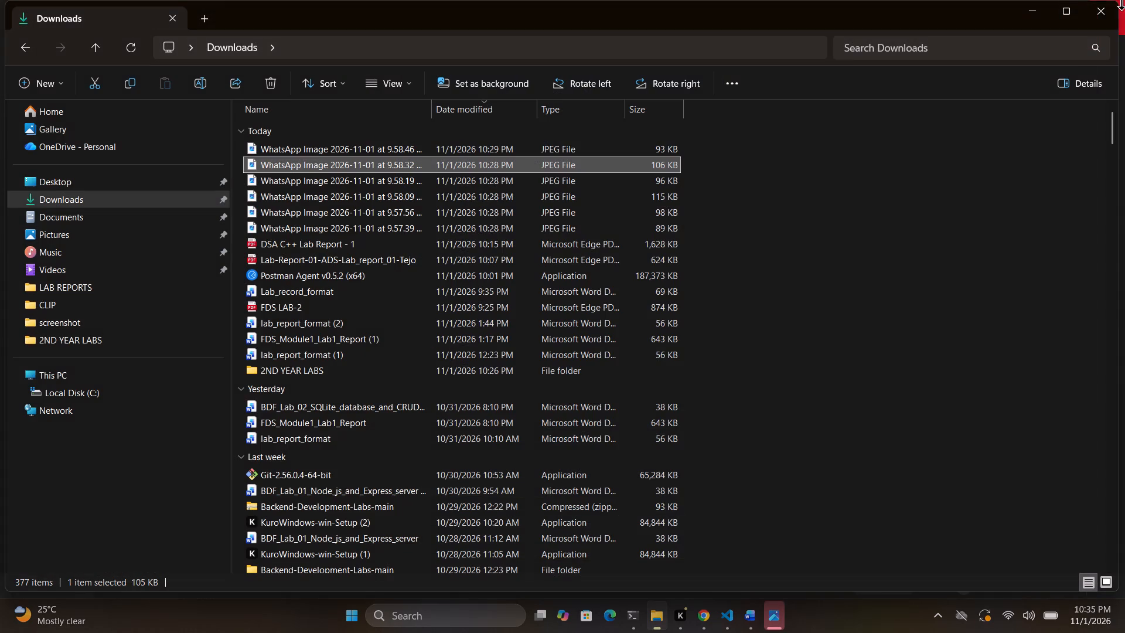
Switch to the Lab_record_format document in Word and insert the 9.57.39 PM page image from Downloads below the assessment table.
{"action": "left_click", "coordinate": [744, 610]}
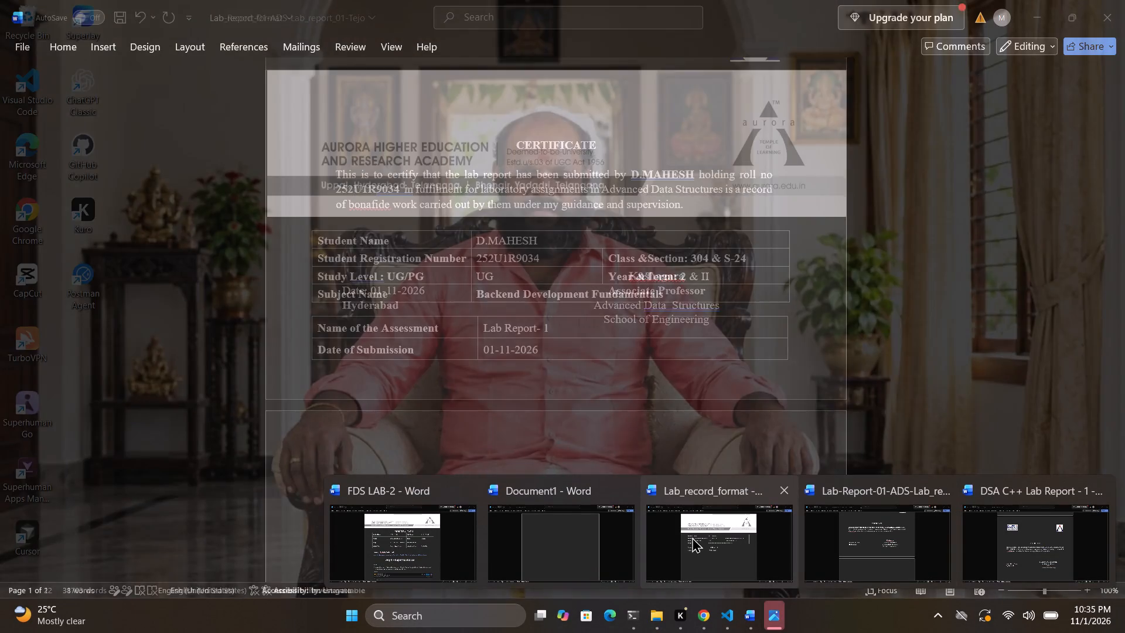
{"action": "left_click", "coordinate": [708, 535]}
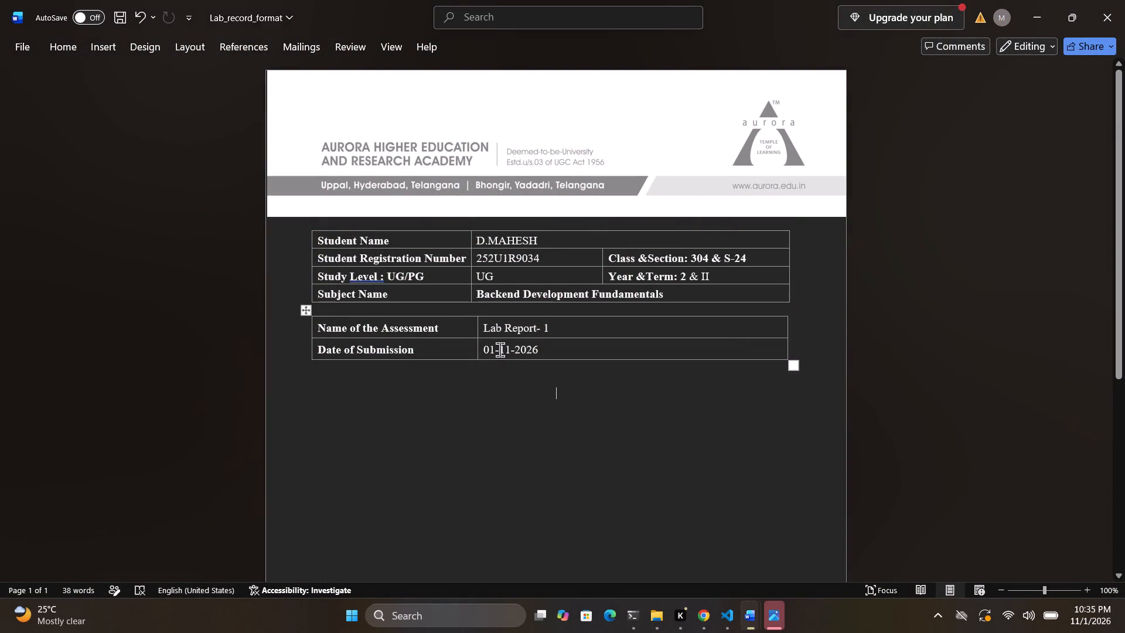
{"action": "scroll", "coordinate": [500, 349], "scroll_direction": "down", "scroll_amount": 3}
{"action": "scroll", "coordinate": [500, 349], "scroll_direction": "up", "scroll_amount": 4}
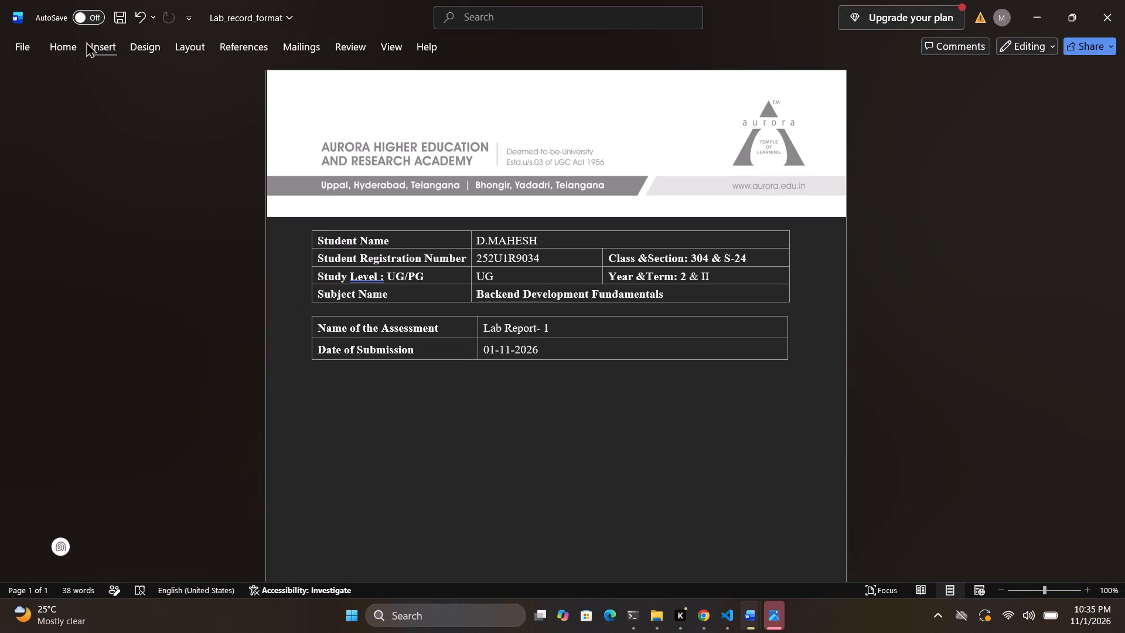
{"action": "left_click", "coordinate": [97, 33]}
{"action": "left_click", "coordinate": [98, 49]}
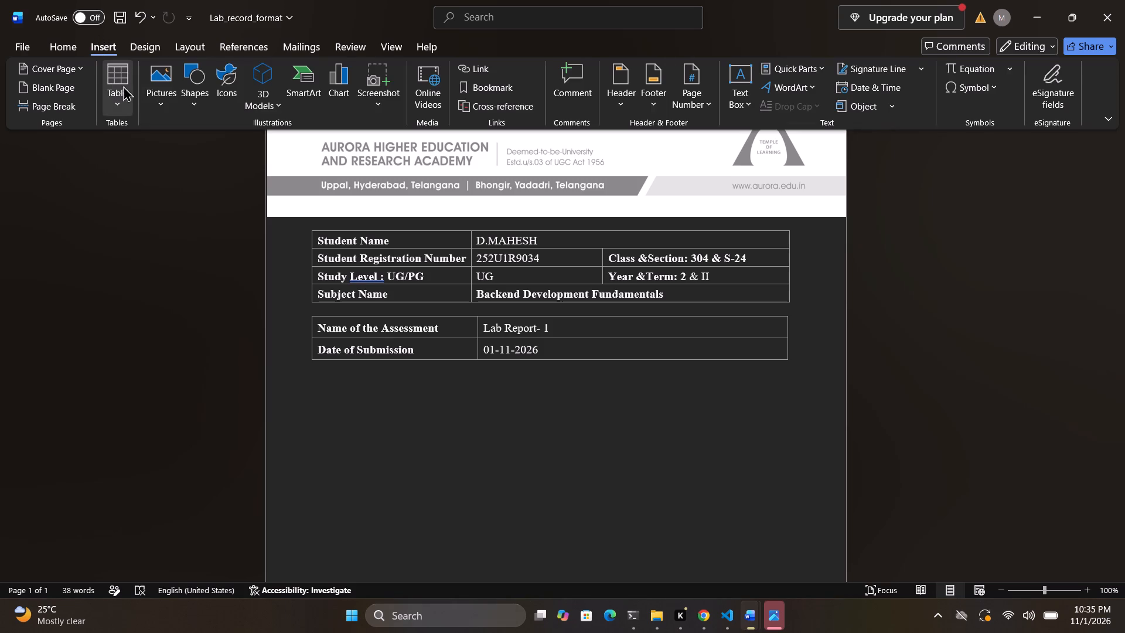
{"action": "left_click", "coordinate": [158, 87]}
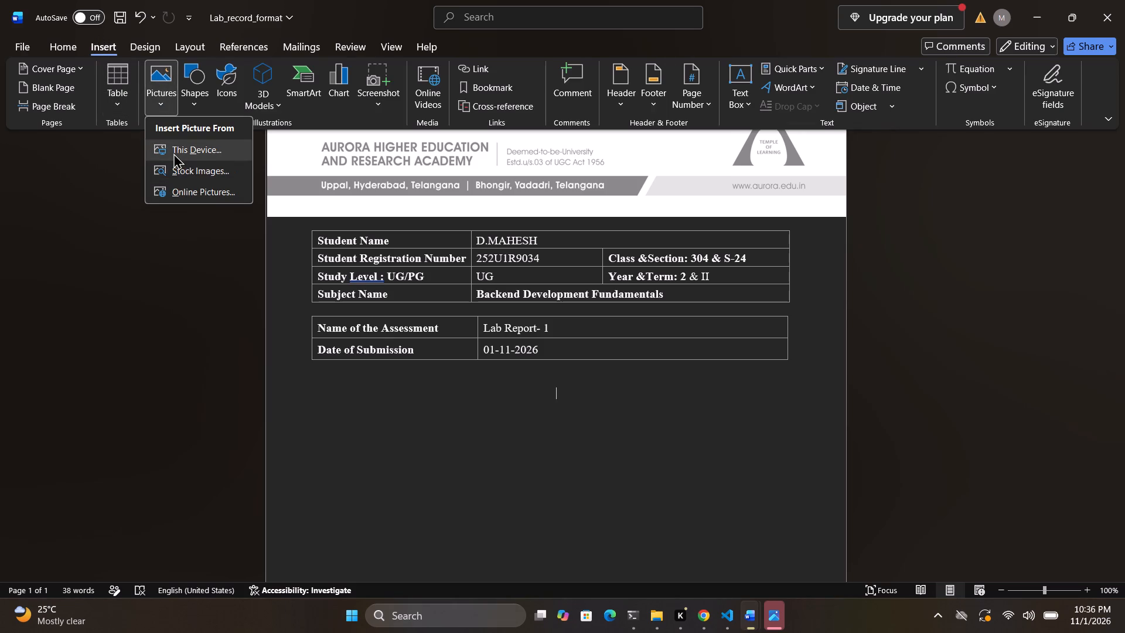
{"action": "left_click", "coordinate": [173, 153]}
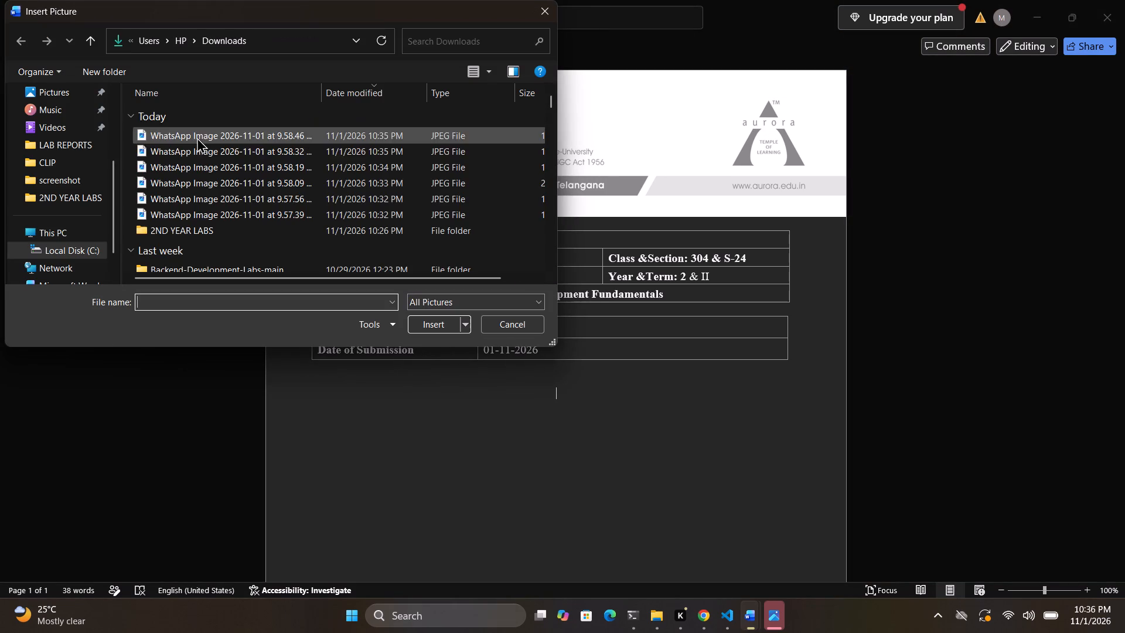
{"action": "left_click", "coordinate": [233, 214]}
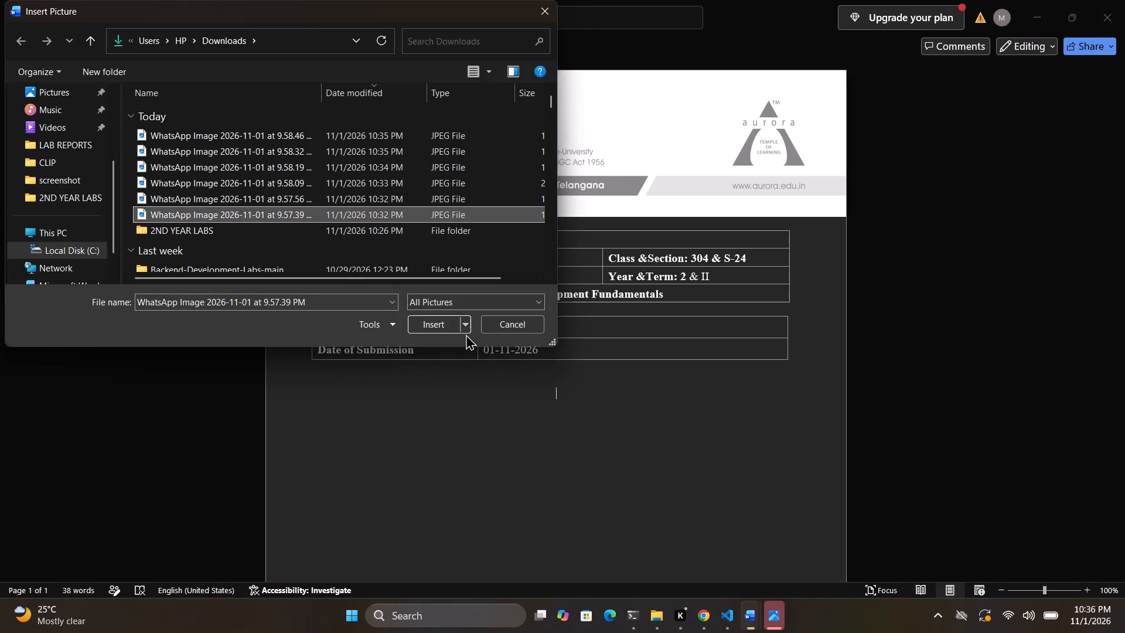
{"action": "left_click", "coordinate": [449, 325]}
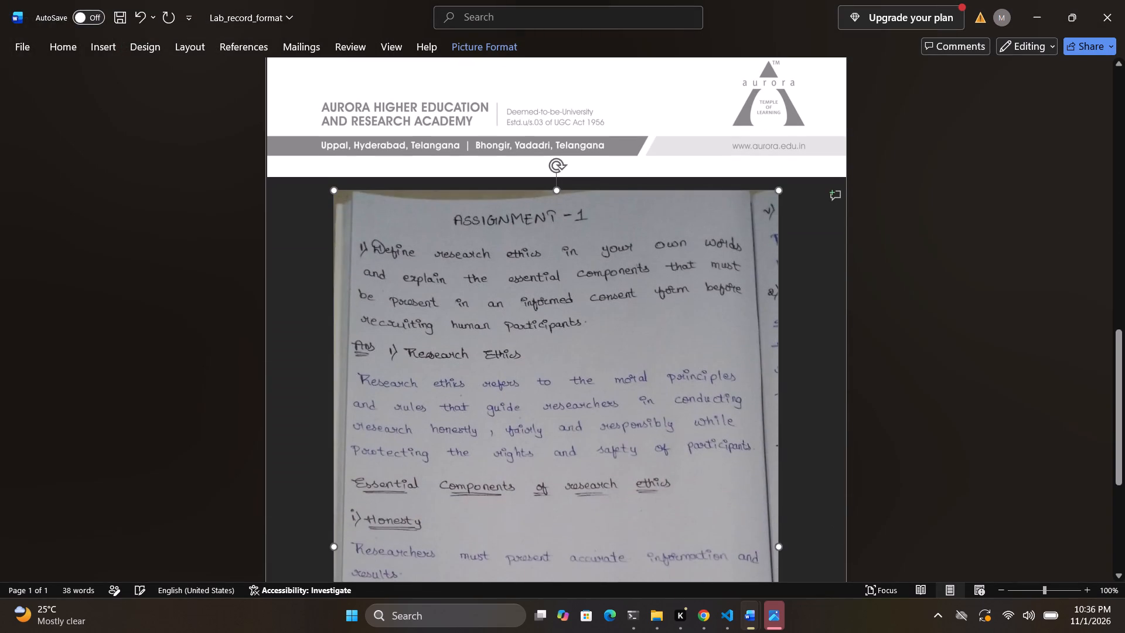
Insert another handwritten page picture from this device after the first Assignment-1 page image.
{"action": "scroll", "coordinate": [456, 294], "scroll_direction": "down", "scroll_amount": 18}
{"action": "scroll", "coordinate": [450, 261], "scroll_direction": "down", "scroll_amount": 5}
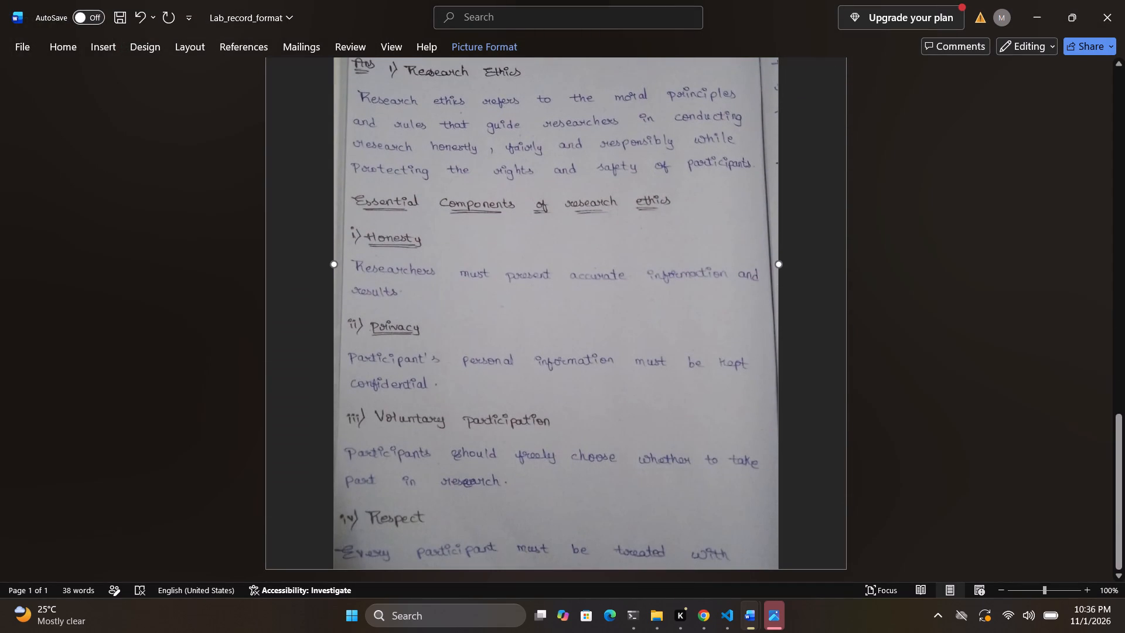
{"action": "scroll", "coordinate": [452, 262], "scroll_direction": "down", "scroll_amount": 2}
{"action": "left_click", "coordinate": [925, 154]}
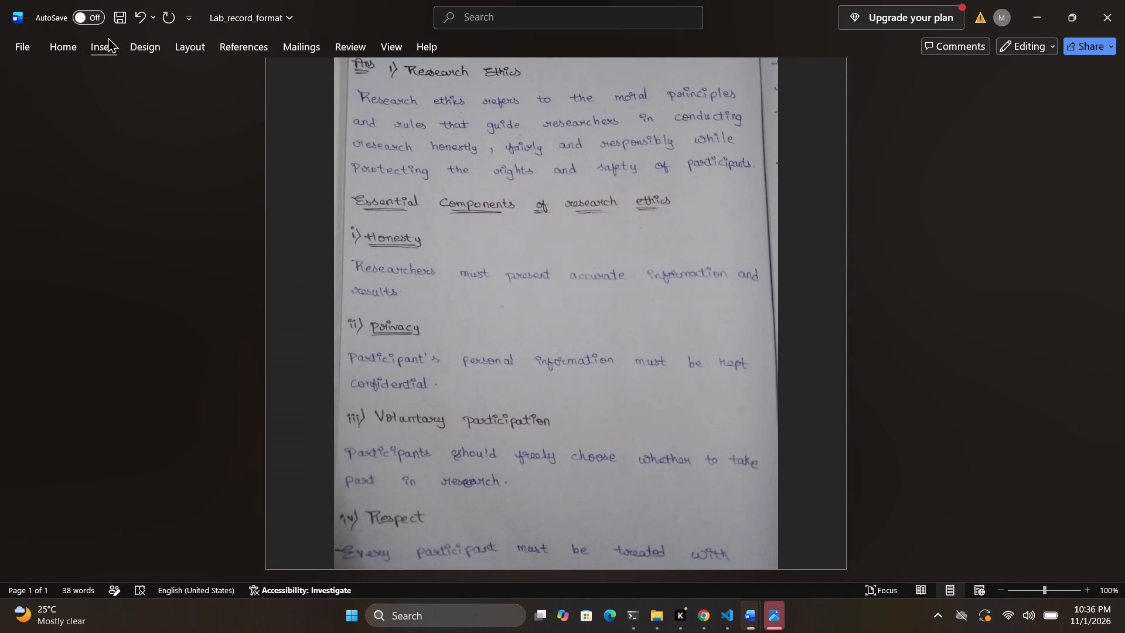
{"action": "left_click", "coordinate": [101, 47]}
{"action": "left_click", "coordinate": [159, 89]}
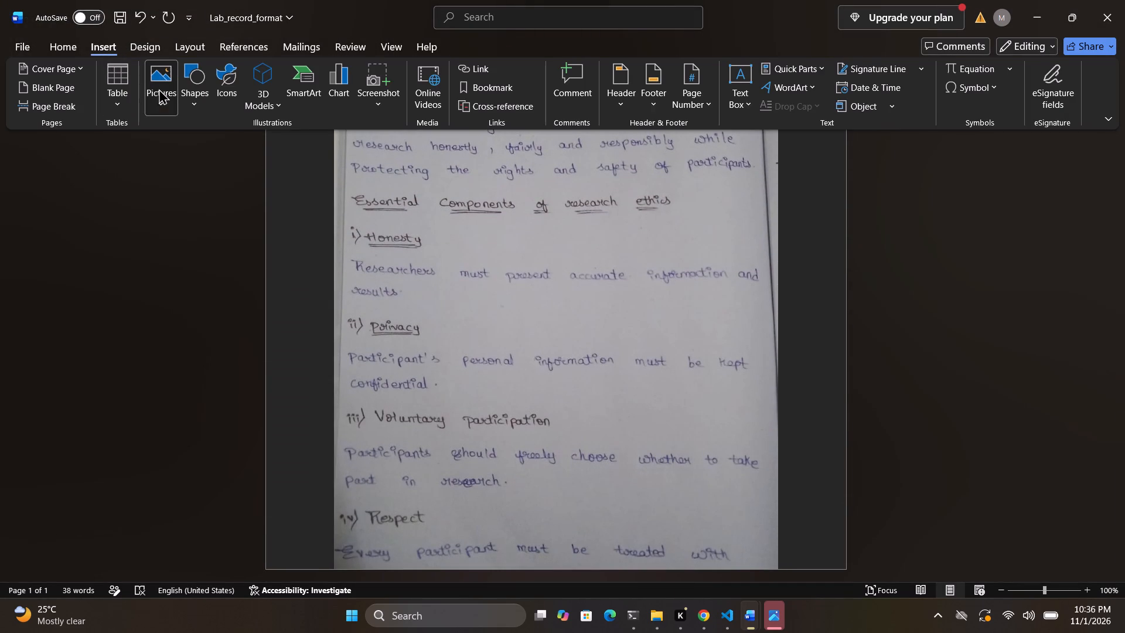
In the Lab_record_format Word document, insert the 9.57.56 PM picture from Downloads after the first handwritten page.
{"action": "left_click", "coordinate": [178, 153]}
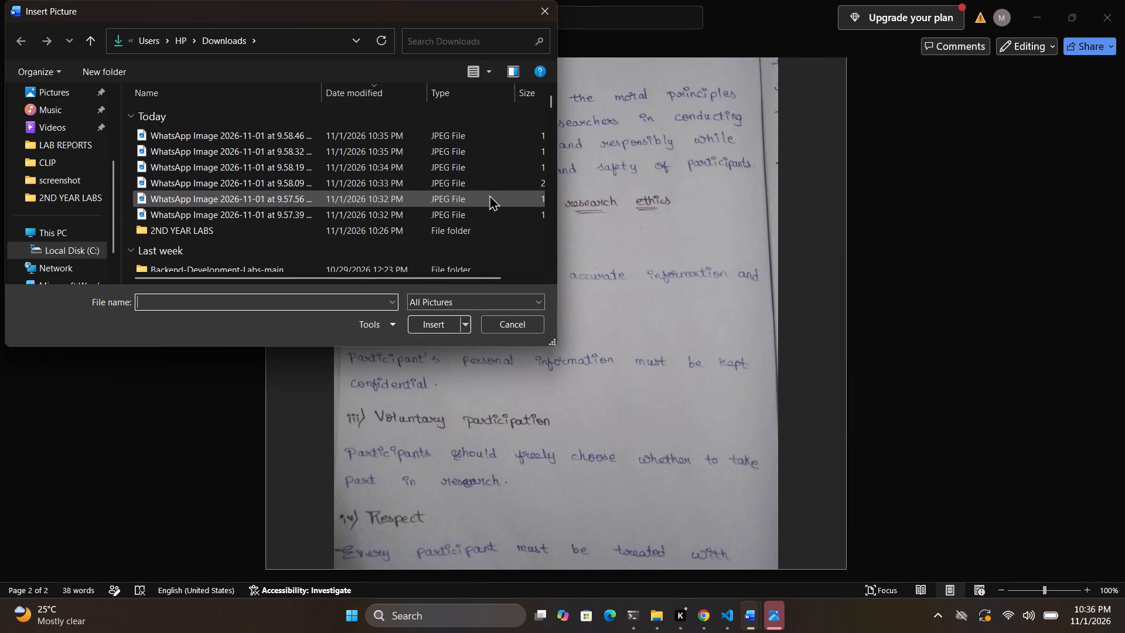
{"action": "left_click", "coordinate": [466, 192]}
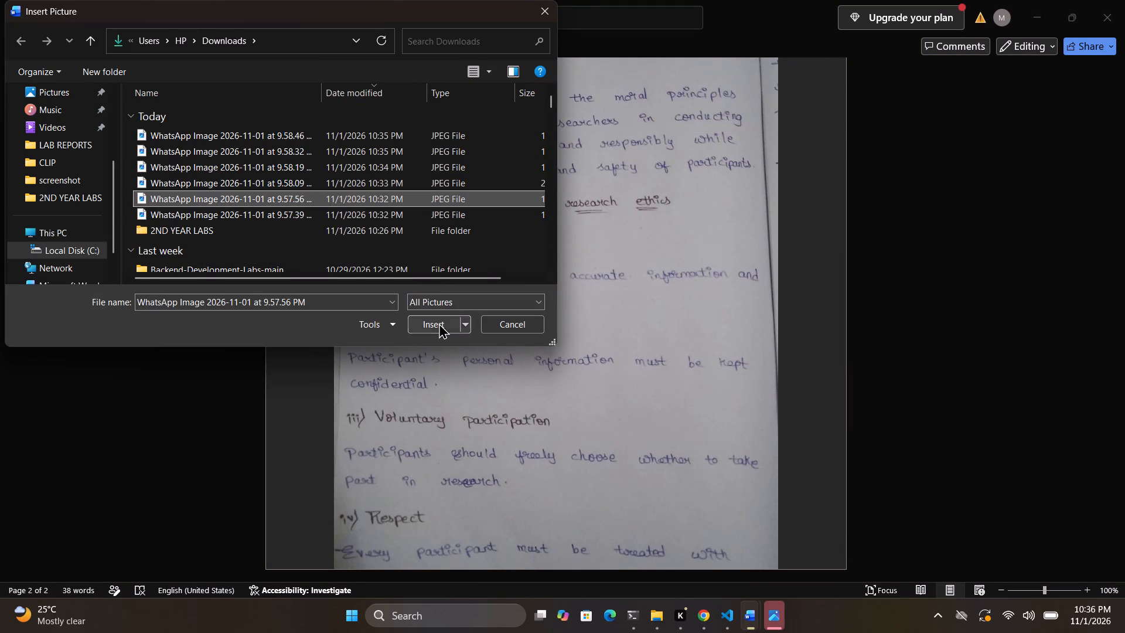
{"action": "left_click", "coordinate": [439, 323]}
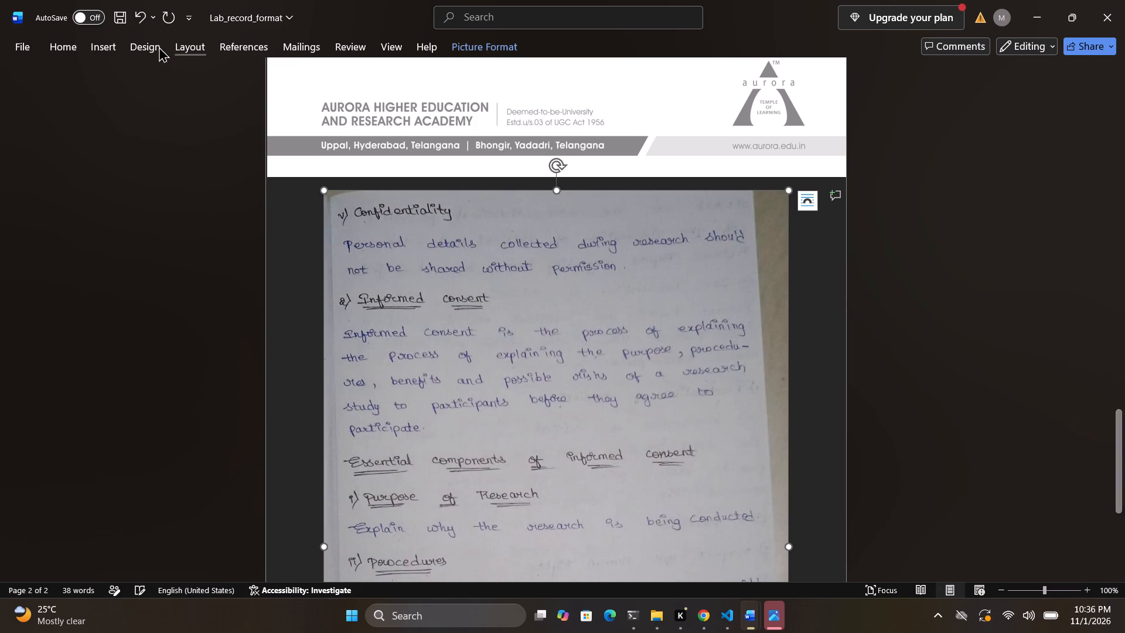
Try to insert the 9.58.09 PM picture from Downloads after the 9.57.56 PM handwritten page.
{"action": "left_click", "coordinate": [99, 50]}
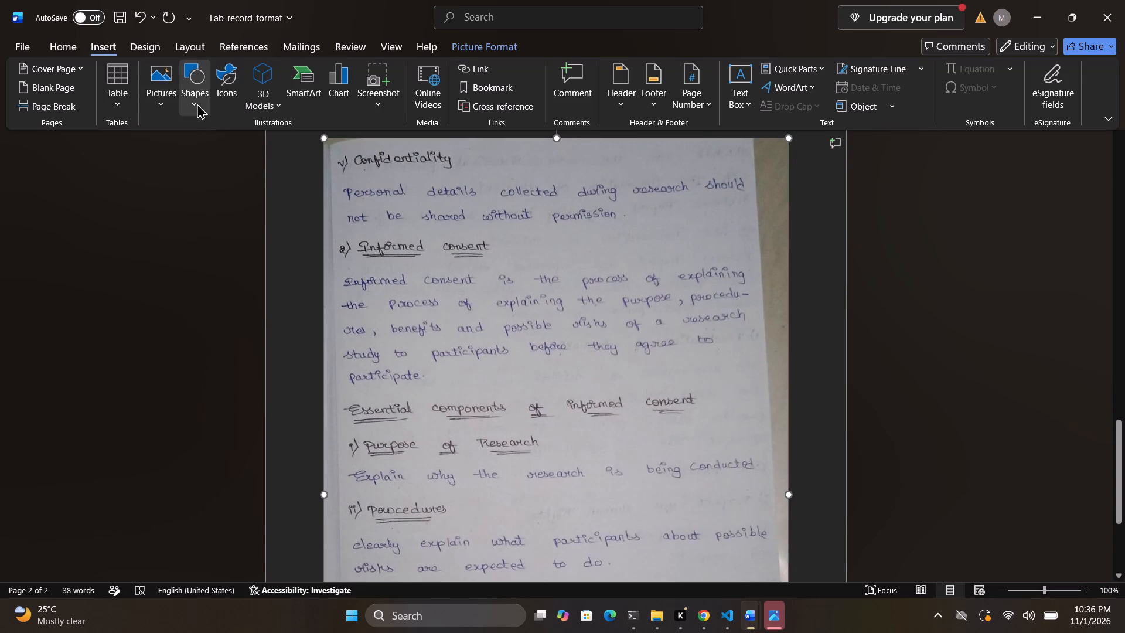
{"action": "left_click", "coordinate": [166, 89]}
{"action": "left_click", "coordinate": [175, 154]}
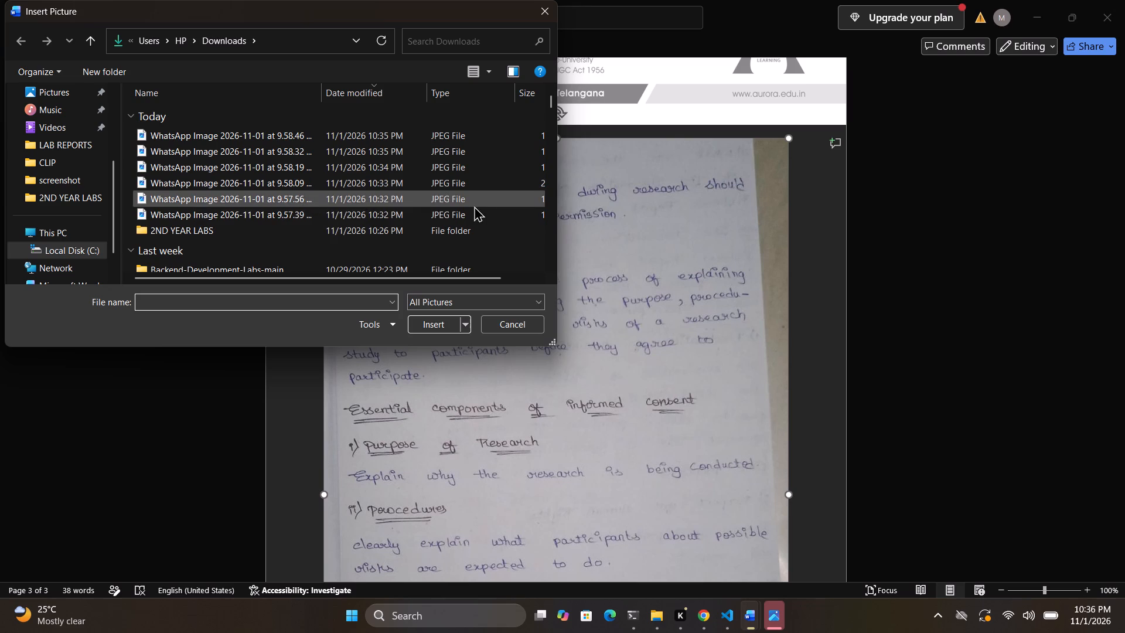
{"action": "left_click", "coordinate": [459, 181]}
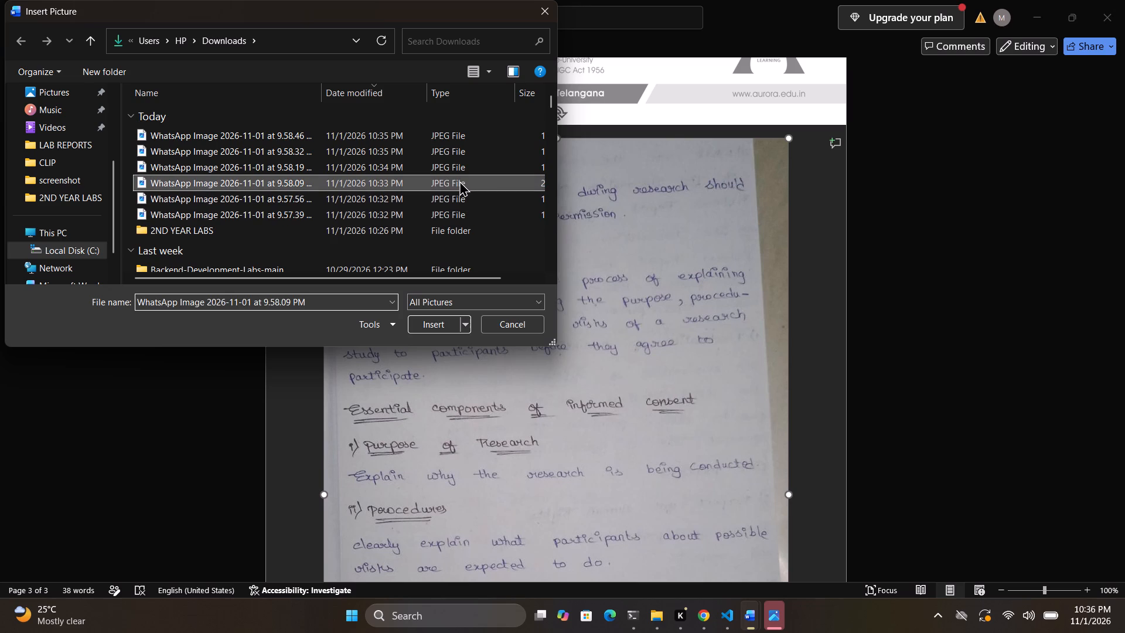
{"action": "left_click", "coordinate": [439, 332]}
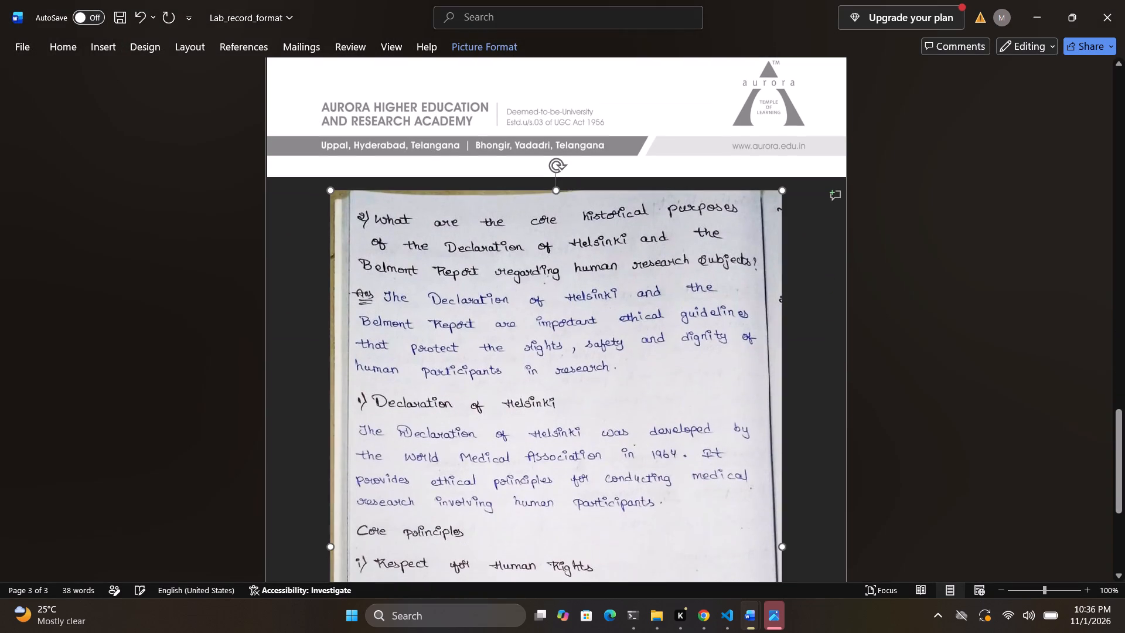
Review the inserted handwritten pages from the Assignment-1 page to the document's end to check their order and completeness.
{"action": "scroll", "coordinate": [428, 260], "scroll_direction": "up", "scroll_amount": 13}
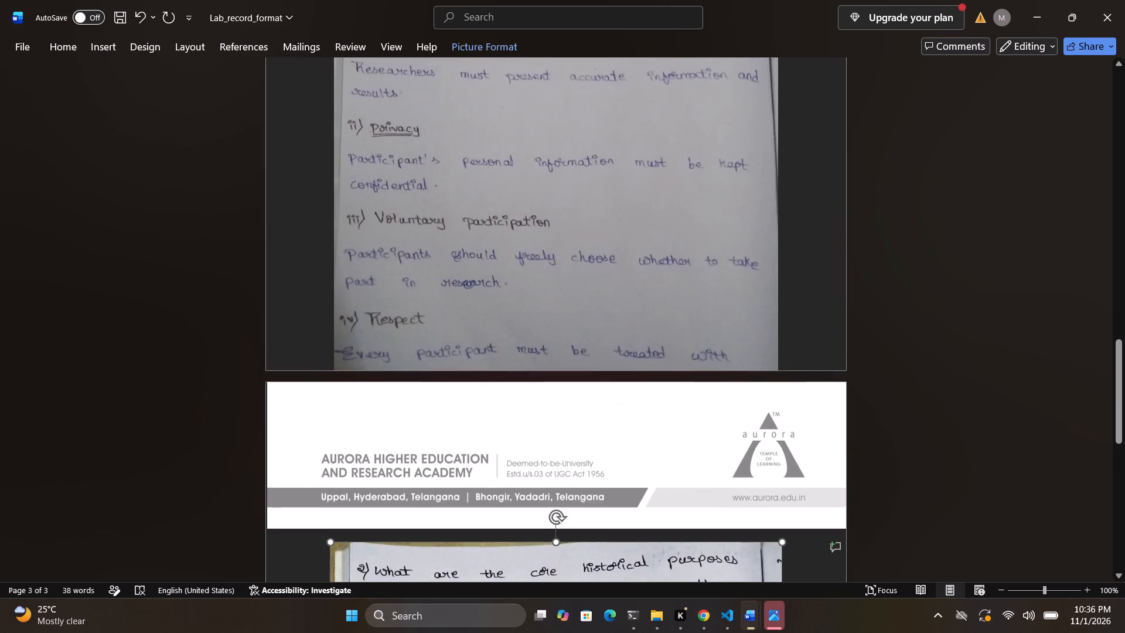
{"action": "scroll", "coordinate": [428, 226], "scroll_direction": "up", "scroll_amount": 9}
{"action": "scroll", "coordinate": [430, 210], "scroll_direction": "down", "scroll_amount": 14}
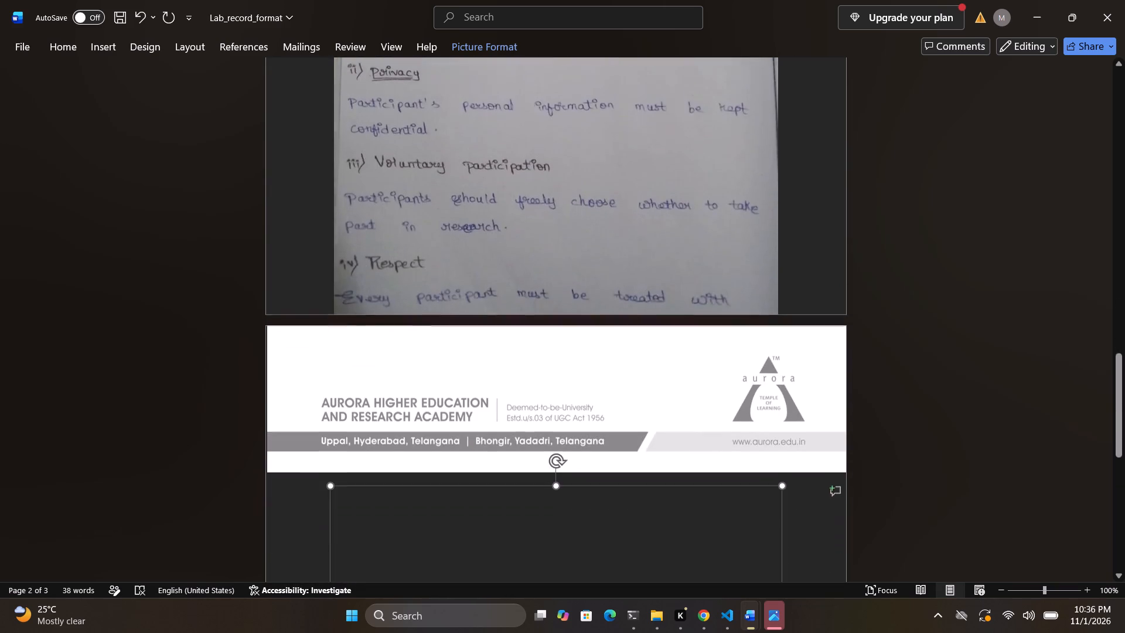
{"action": "scroll", "coordinate": [435, 199], "scroll_direction": "down", "scroll_amount": 15}
{"action": "scroll", "coordinate": [435, 198], "scroll_direction": "down", "scroll_amount": 15}
{"action": "scroll", "coordinate": [815, 249], "scroll_direction": "down", "scroll_amount": 2}
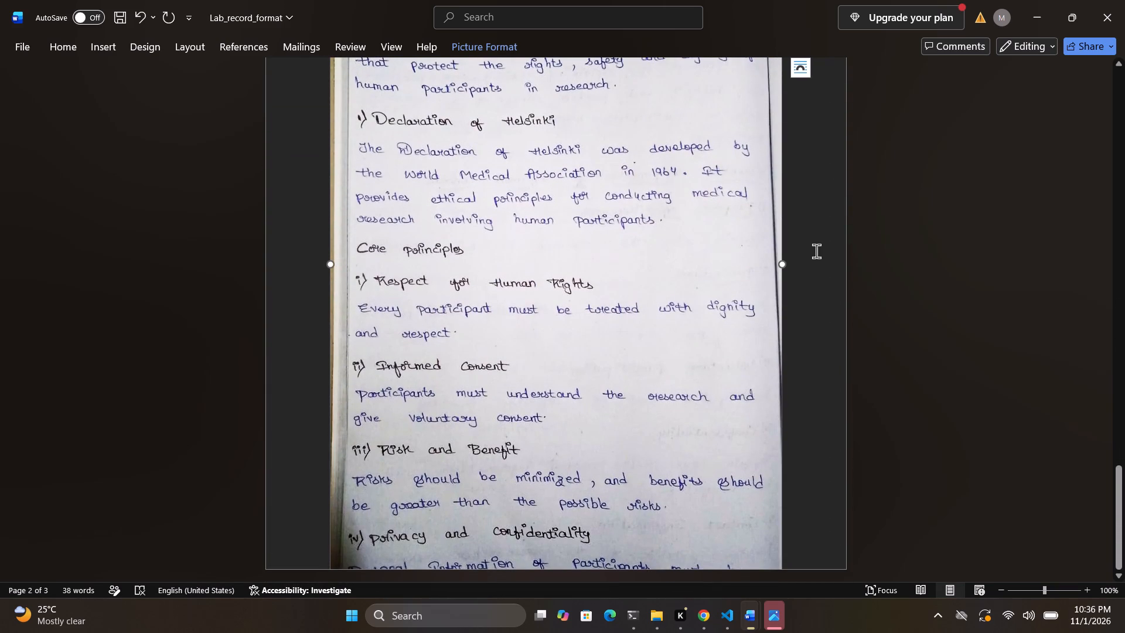
{"action": "scroll", "coordinate": [816, 251], "scroll_direction": "down", "scroll_amount": 11}
{"action": "scroll", "coordinate": [800, 281], "scroll_direction": "up", "scroll_amount": 14}
{"action": "scroll", "coordinate": [803, 243], "scroll_direction": "up", "scroll_amount": 8}
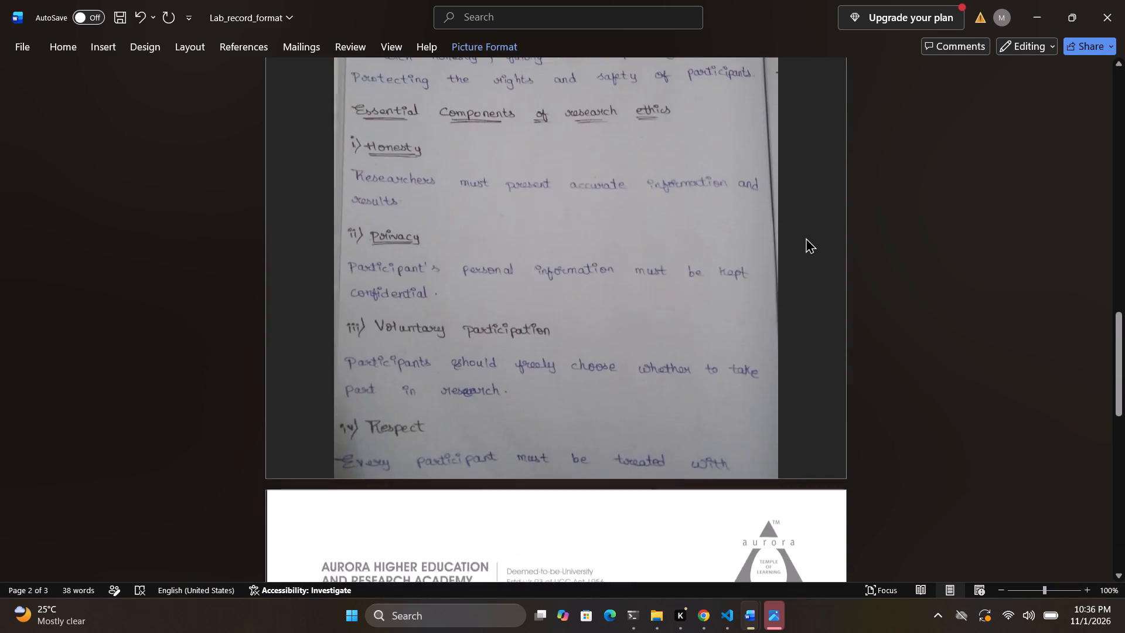
{"action": "scroll", "coordinate": [806, 237], "scroll_direction": "up", "scroll_amount": 15}
{"action": "scroll", "coordinate": [809, 232], "scroll_direction": "up", "scroll_amount": 16}
{"action": "scroll", "coordinate": [819, 214], "scroll_direction": "up", "scroll_amount": 8}
{"action": "scroll", "coordinate": [821, 211], "scroll_direction": "down", "scroll_amount": 20}
{"action": "scroll", "coordinate": [821, 211], "scroll_direction": "down", "scroll_amount": 11}
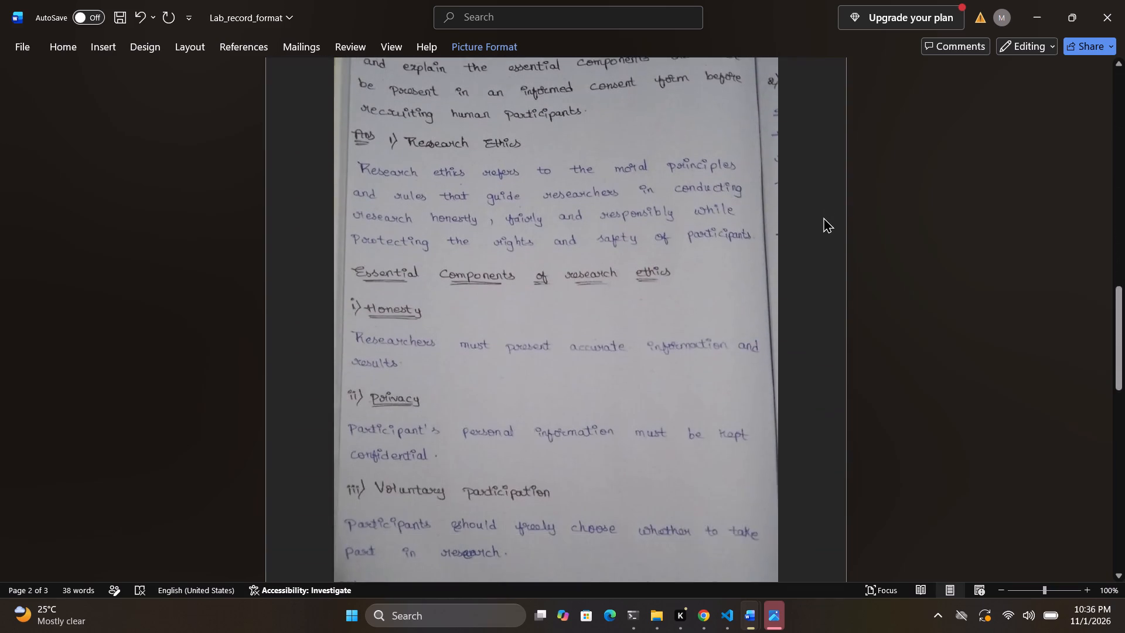
{"action": "scroll", "coordinate": [823, 217], "scroll_direction": "down", "scroll_amount": 20}
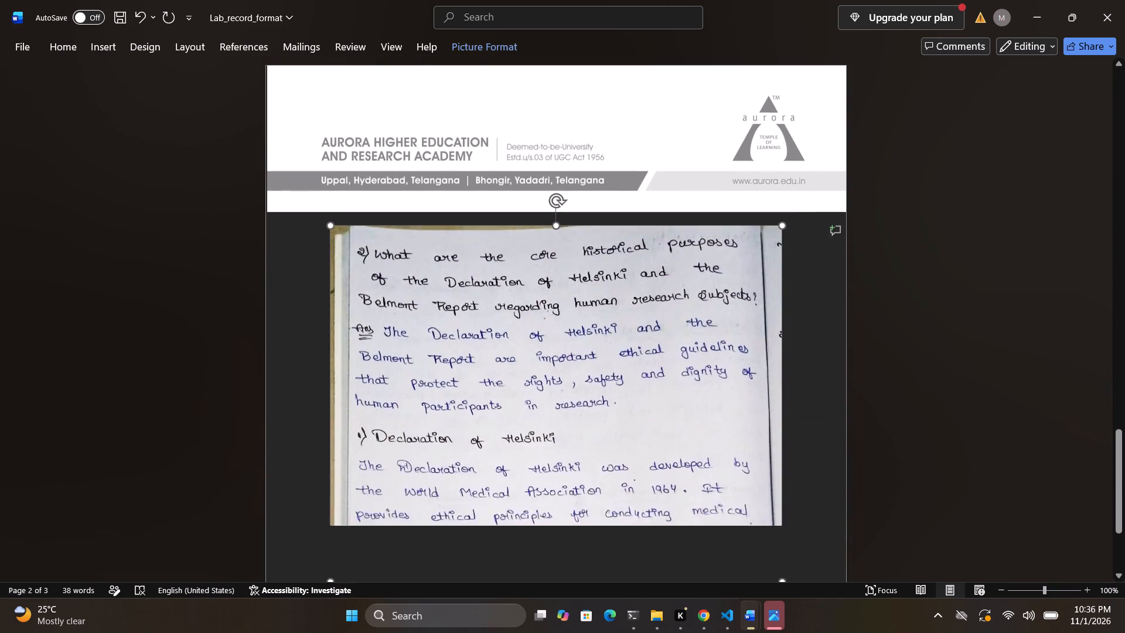
{"action": "scroll", "coordinate": [783, 232], "scroll_direction": "down", "scroll_amount": 2}
{"action": "scroll", "coordinate": [772, 226], "scroll_direction": "up", "scroll_amount": 14}
{"action": "scroll", "coordinate": [772, 223], "scroll_direction": "up", "scroll_amount": 7}
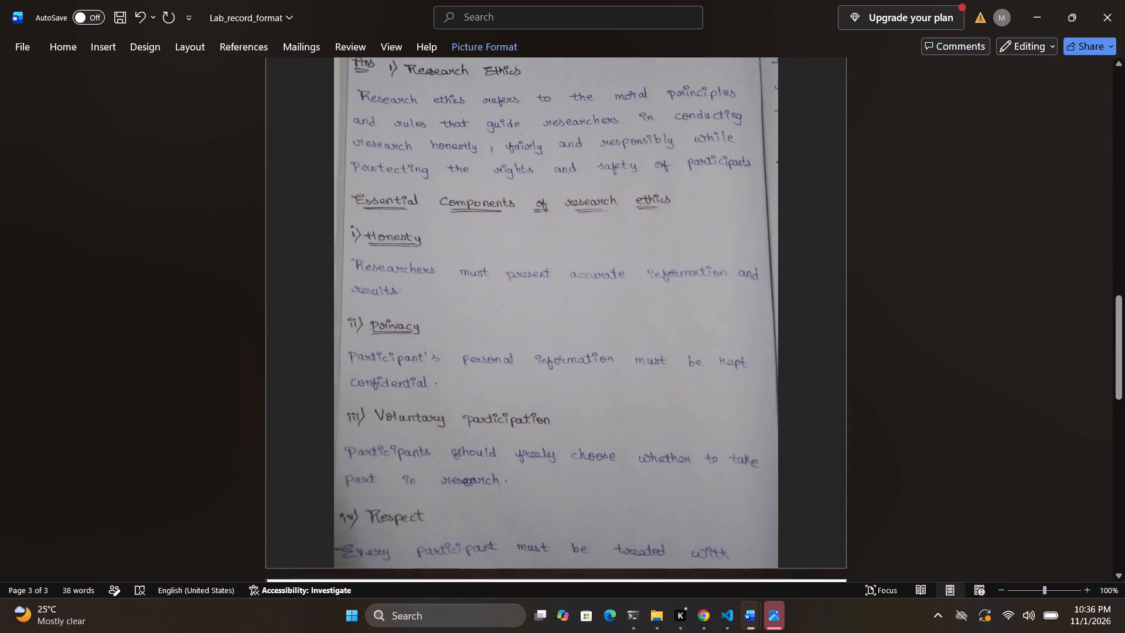
{"action": "scroll", "coordinate": [772, 223], "scroll_direction": "up", "scroll_amount": 1}
{"action": "scroll", "coordinate": [714, 218], "scroll_direction": "up", "scroll_amount": 3}
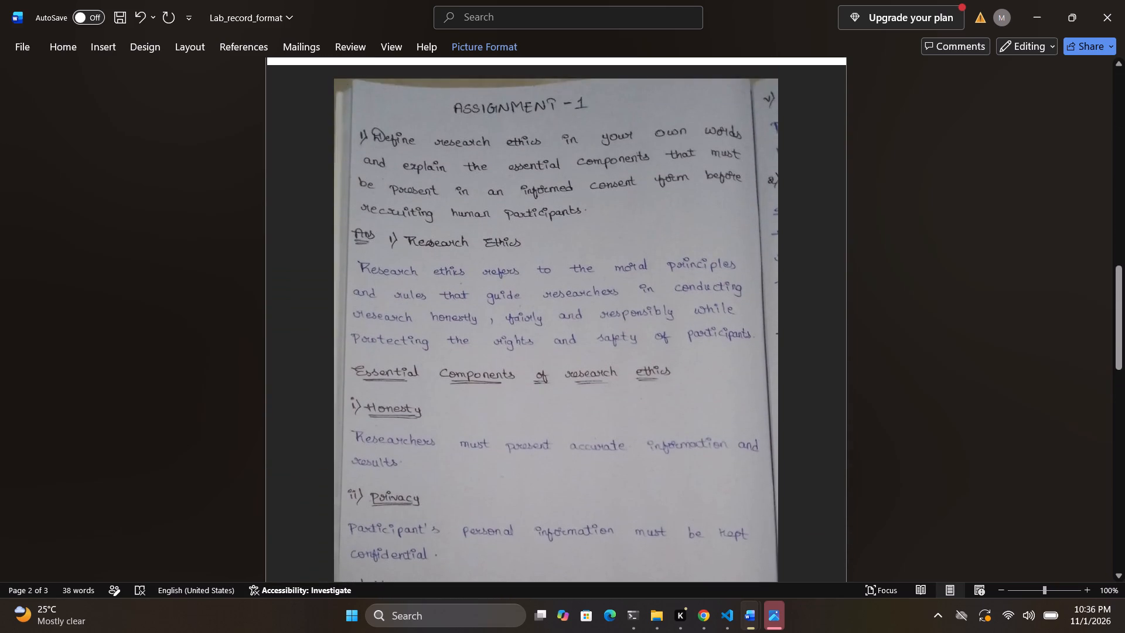
{"action": "scroll", "coordinate": [714, 218], "scroll_direction": "up", "scroll_amount": 3}
{"action": "scroll", "coordinate": [714, 218], "scroll_direction": "down", "scroll_amount": 15}
{"action": "scroll", "coordinate": [714, 217], "scroll_direction": "down", "scroll_amount": 16}
{"action": "scroll", "coordinate": [715, 212], "scroll_direction": "down", "scroll_amount": 15}
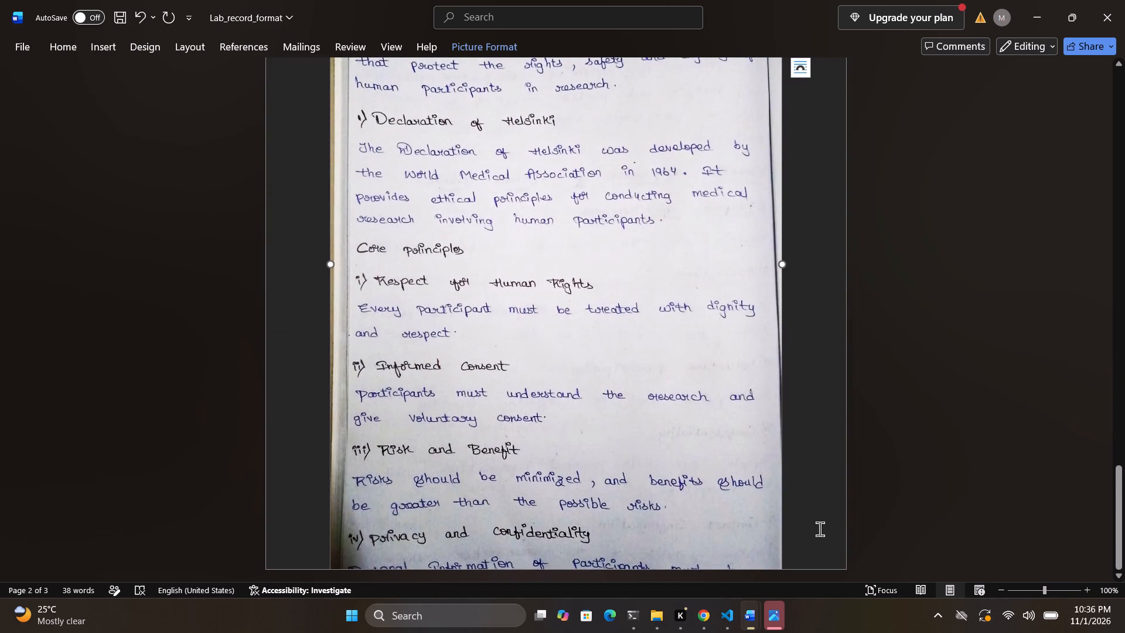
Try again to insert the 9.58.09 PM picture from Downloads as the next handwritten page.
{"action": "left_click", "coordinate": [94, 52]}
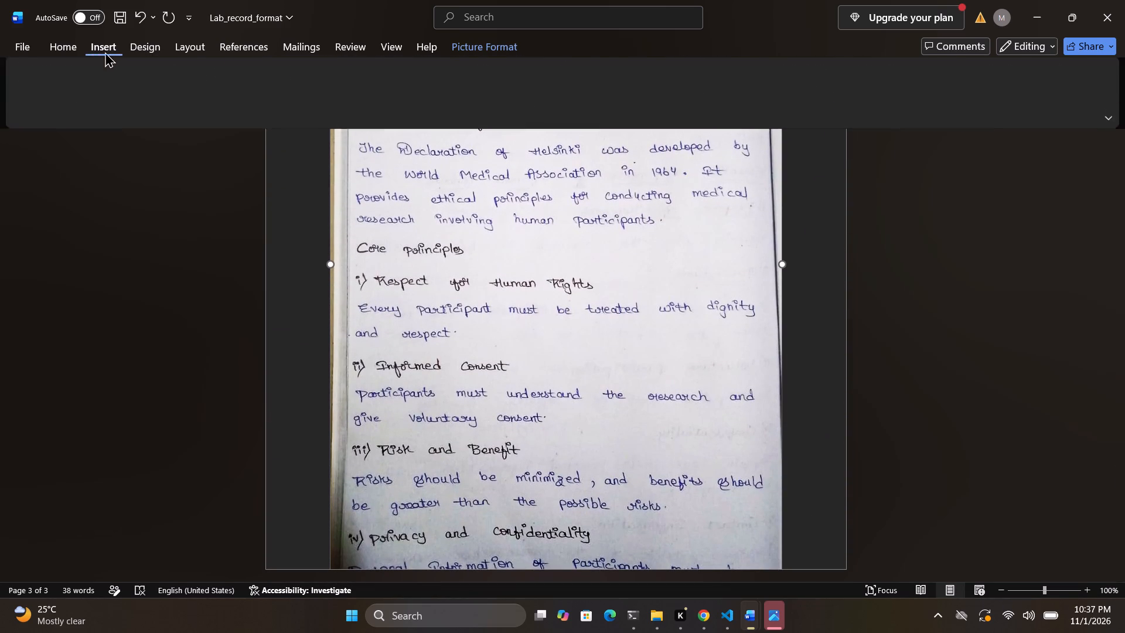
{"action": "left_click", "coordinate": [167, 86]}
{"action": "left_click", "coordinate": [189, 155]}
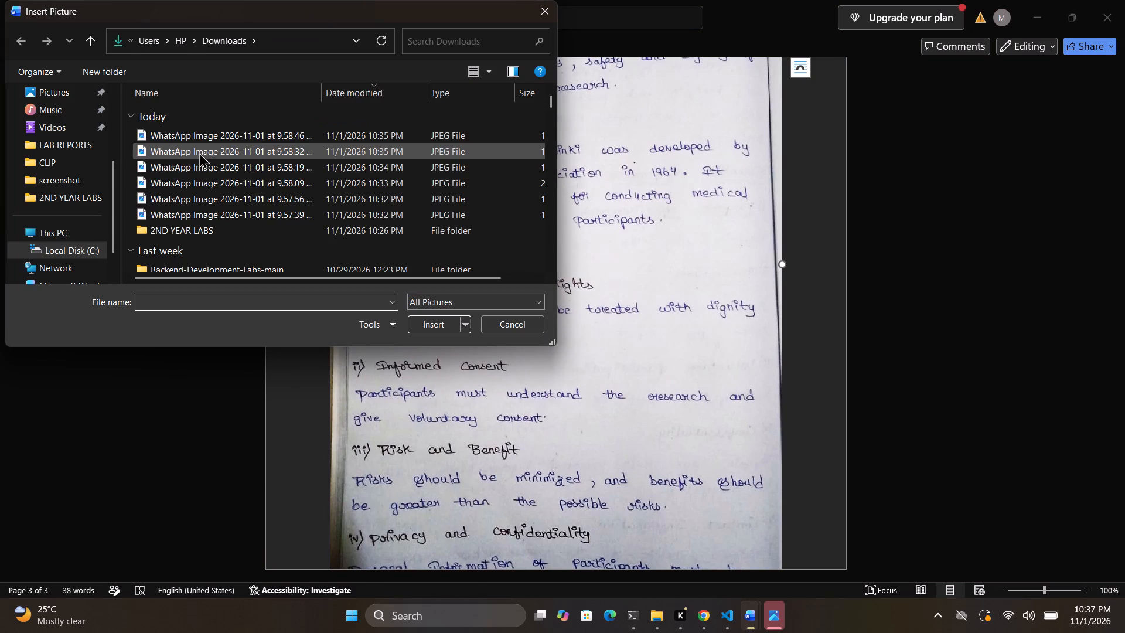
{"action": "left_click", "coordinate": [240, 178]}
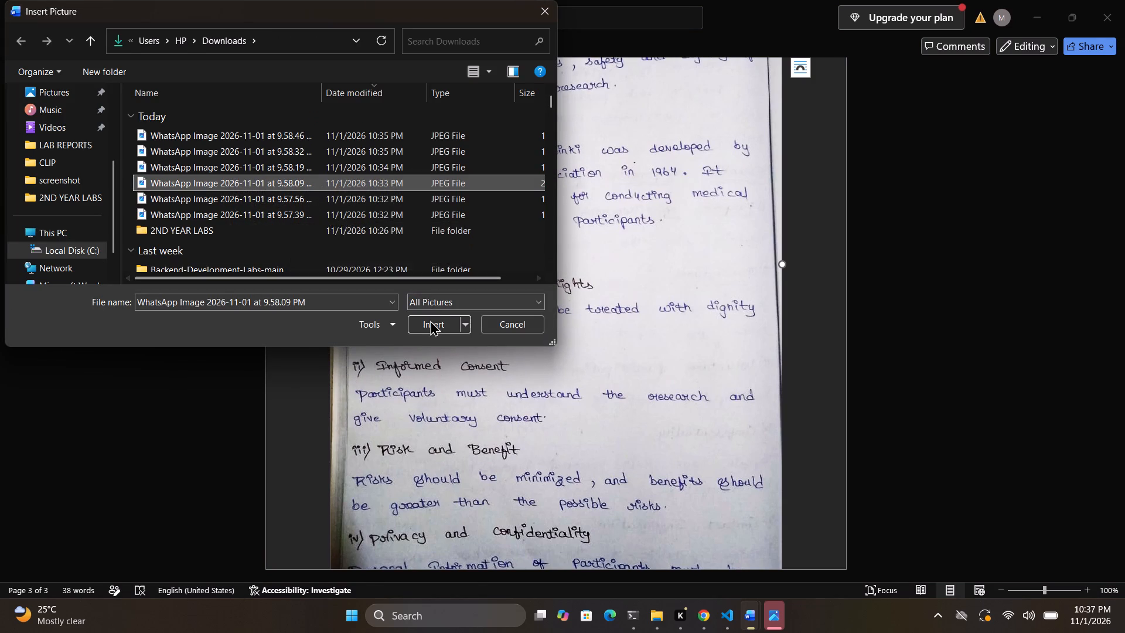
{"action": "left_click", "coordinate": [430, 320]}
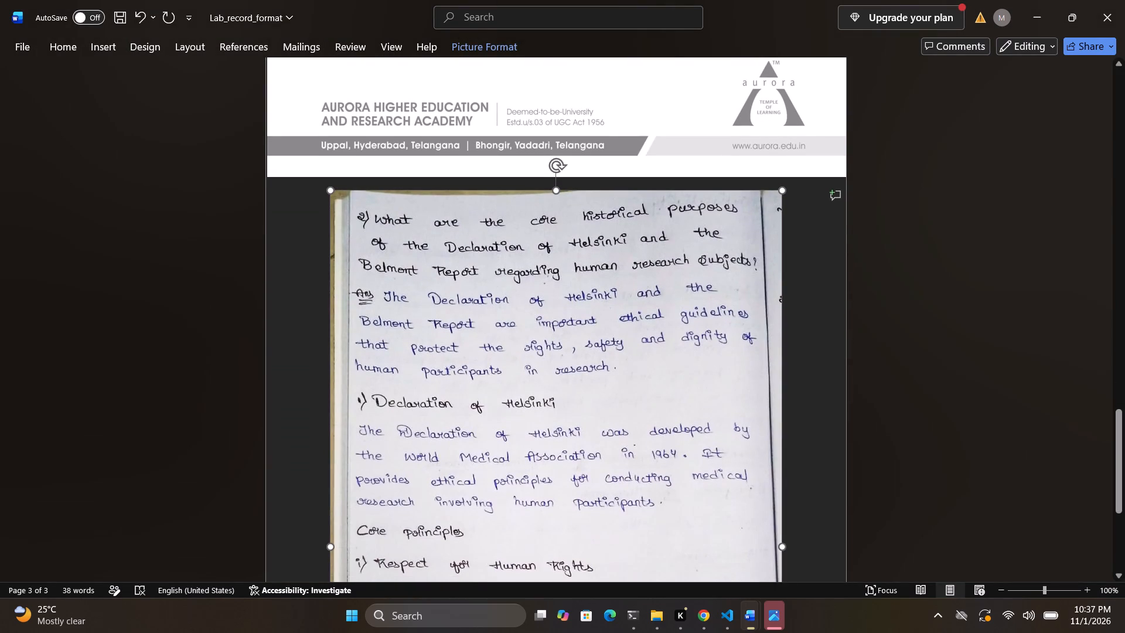
Check the document from the last handwritten page back to the tables for missing or replaced page pictures.
{"action": "scroll", "coordinate": [432, 250], "scroll_direction": "up", "scroll_amount": 6}
{"action": "scroll", "coordinate": [439, 237], "scroll_direction": "down", "scroll_amount": 14}
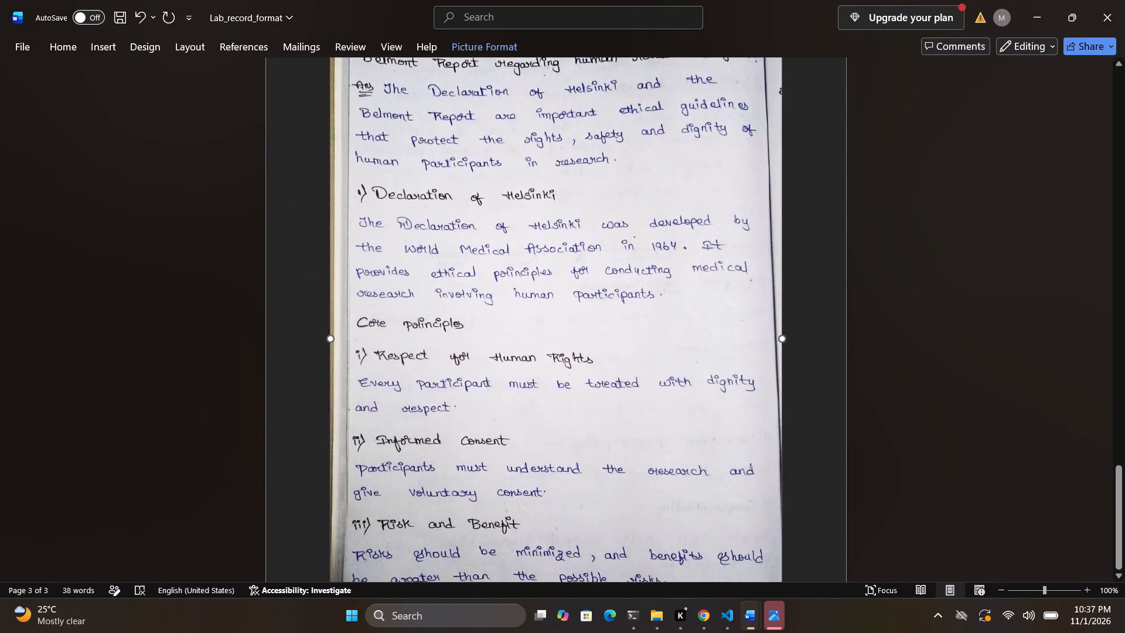
{"action": "scroll", "coordinate": [469, 233], "scroll_direction": "down", "scroll_amount": 16}
{"action": "scroll", "coordinate": [475, 224], "scroll_direction": "up", "scroll_amount": 17}
{"action": "scroll", "coordinate": [495, 181], "scroll_direction": "up", "scroll_amount": 7}
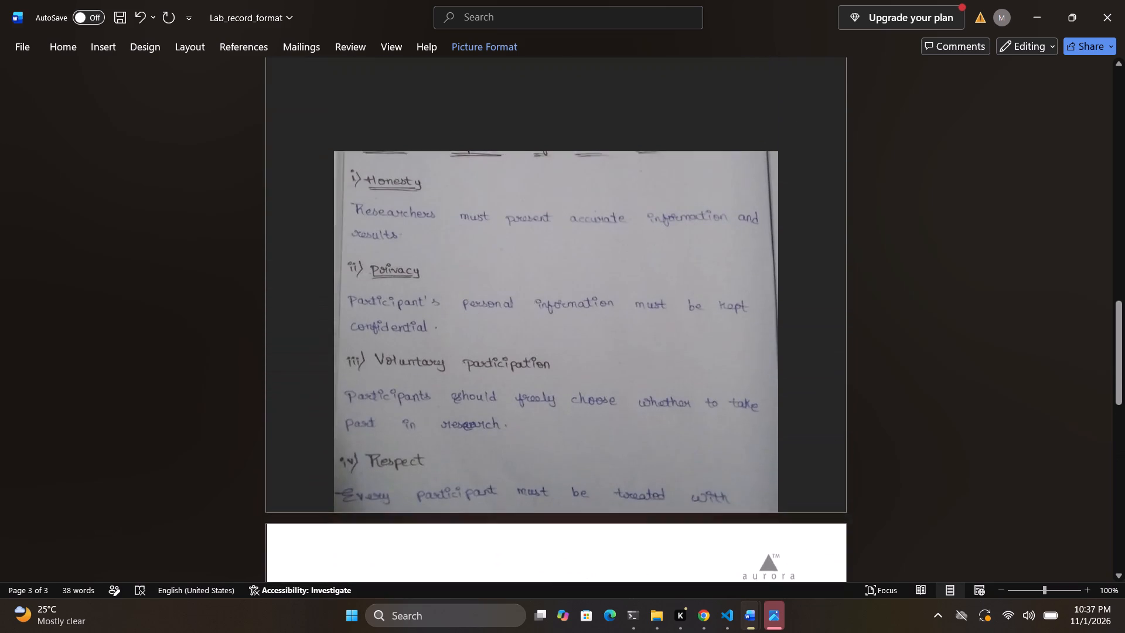
{"action": "scroll", "coordinate": [498, 176], "scroll_direction": "up", "scroll_amount": 15}
{"action": "scroll", "coordinate": [498, 176], "scroll_direction": "down", "scroll_amount": 8}
{"action": "scroll", "coordinate": [498, 176], "scroll_direction": "up", "scroll_amount": 15}
{"action": "scroll", "coordinate": [510, 158], "scroll_direction": "up", "scroll_amount": 13}
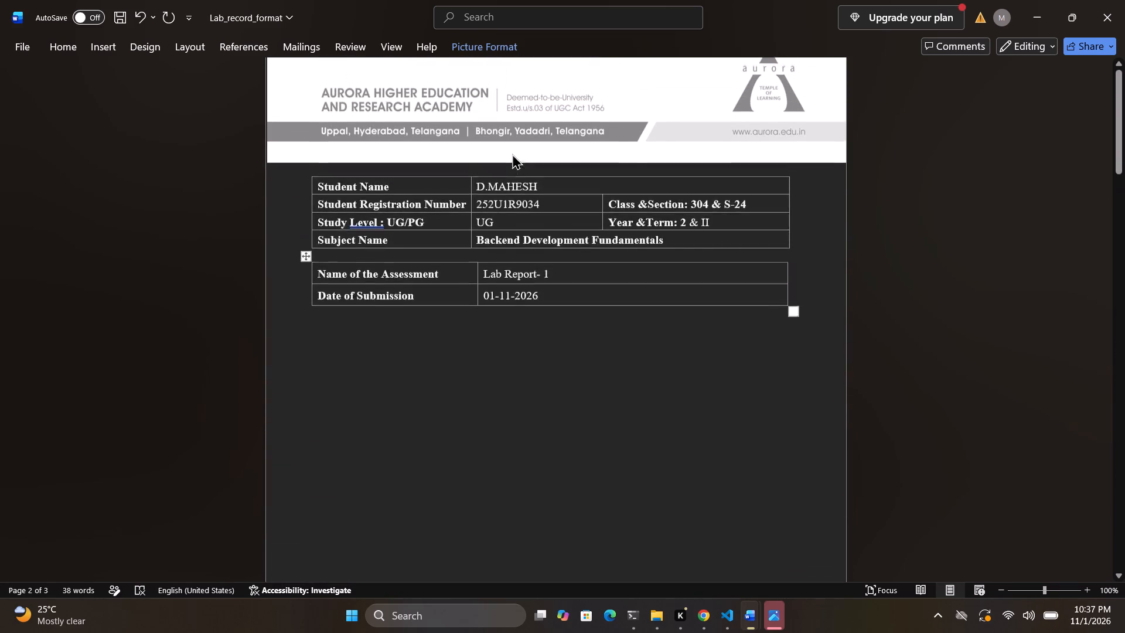
Delete all the handwritten page pictures below the assessment table.
{"action": "scroll", "coordinate": [512, 154], "scroll_direction": "down", "scroll_amount": 14}
{"action": "scroll", "coordinate": [457, 196], "scroll_direction": "down", "scroll_amount": 1}
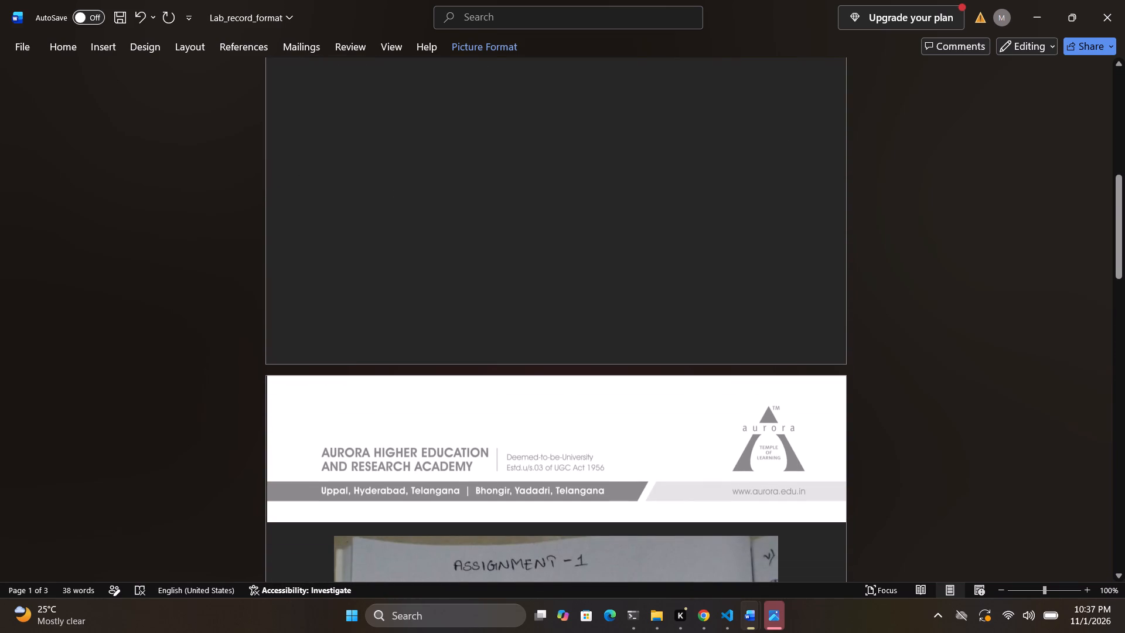
{"action": "scroll", "coordinate": [289, 300], "scroll_direction": "down", "scroll_amount": 5}
{"action": "left_click_drag", "start_coordinate": [298, 332], "coordinate": [916, 632]}
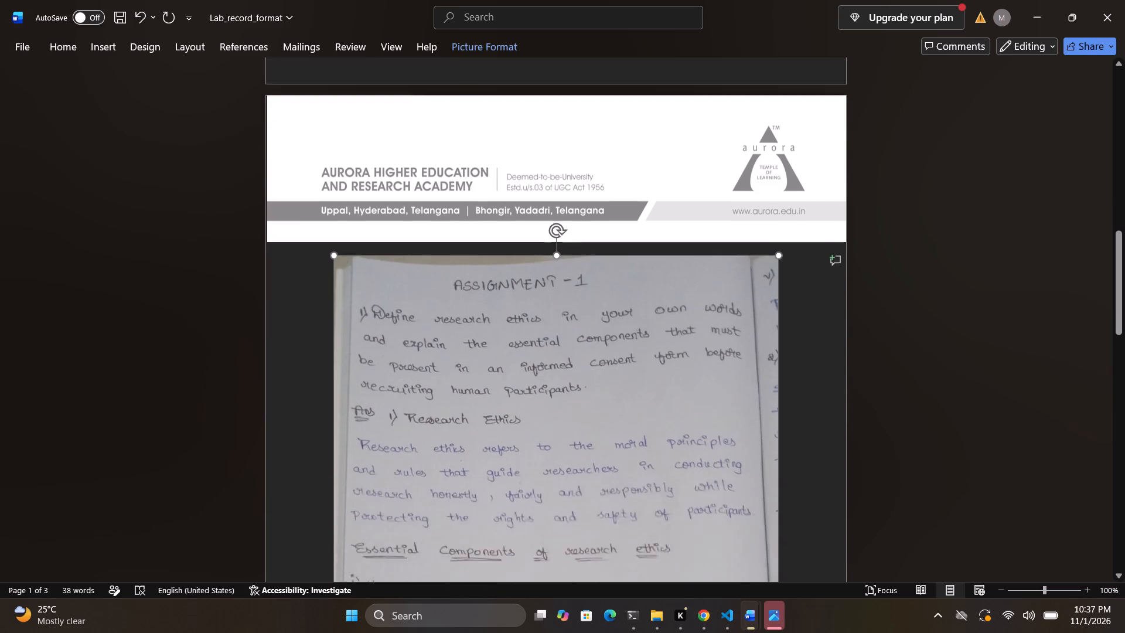
{"action": "left_click_drag", "start_coordinate": [916, 632], "coordinate": [923, 615]}
{"action": "key", "text": "BackSpace"}
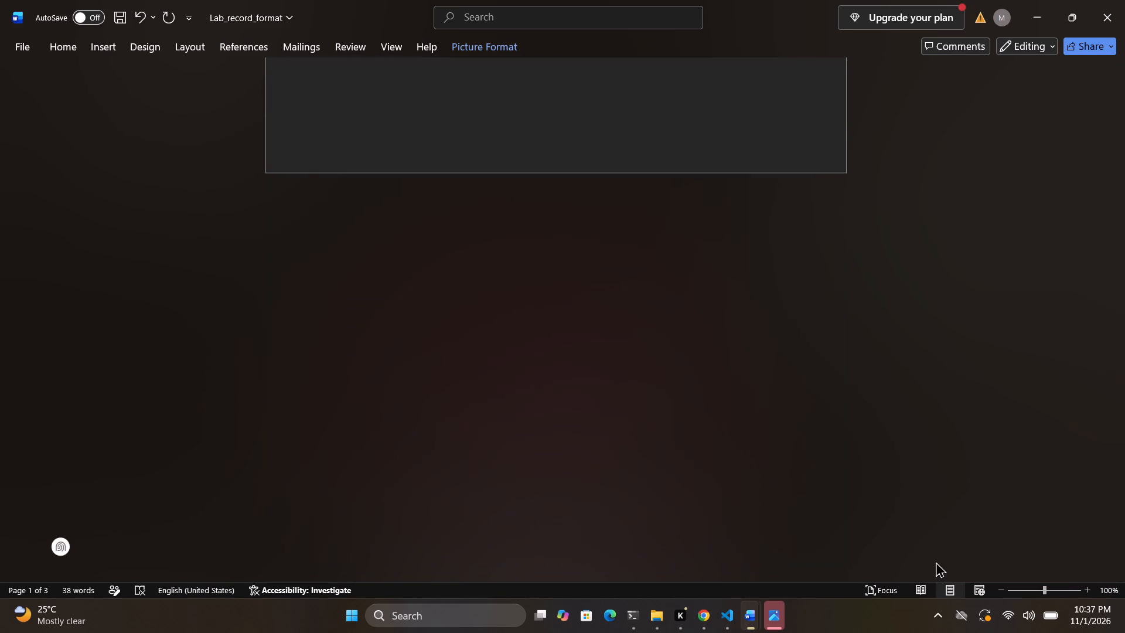
{"action": "scroll", "coordinate": [515, 215], "scroll_direction": "up", "scroll_amount": 15}
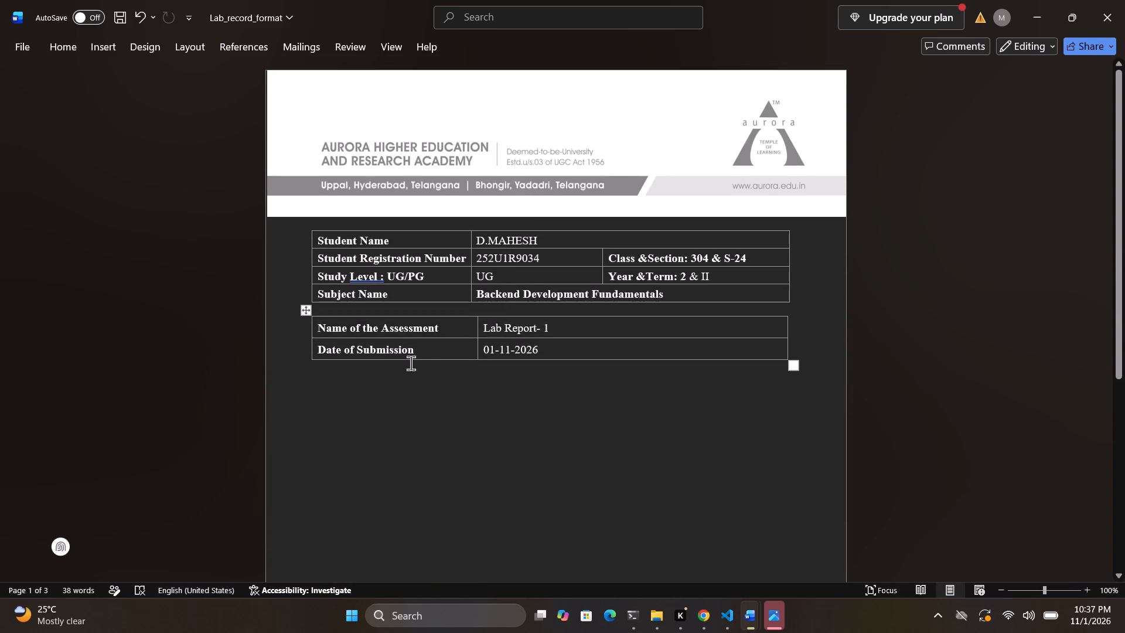
{"action": "left_click", "coordinate": [301, 386]}
{"action": "left_click", "coordinate": [301, 391]}
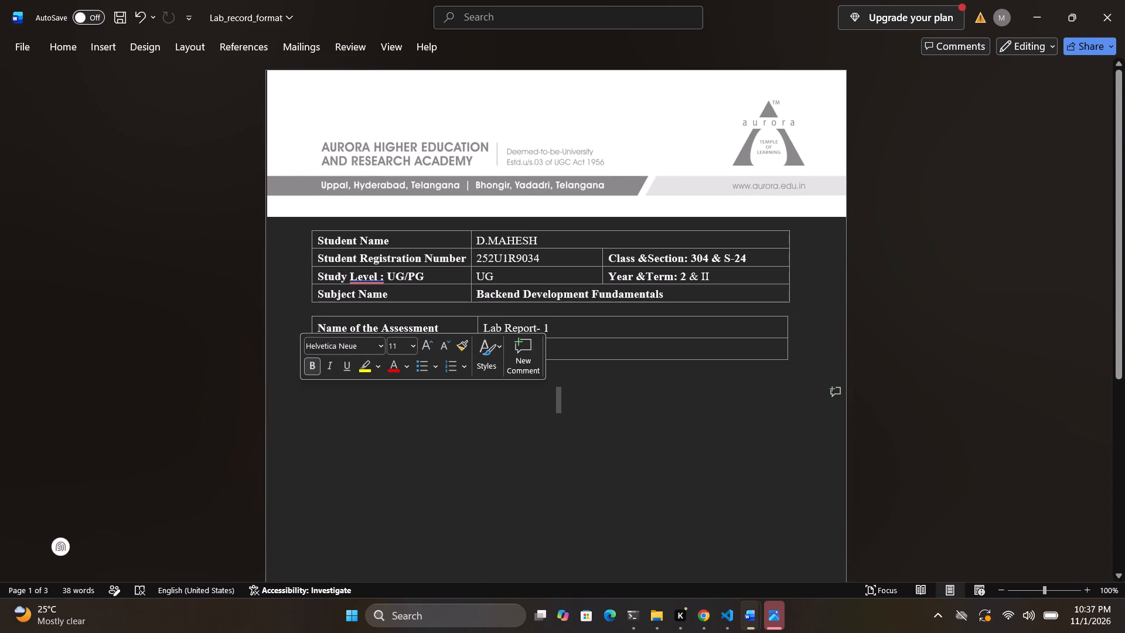
{"action": "key", "text": "BackSpace"}
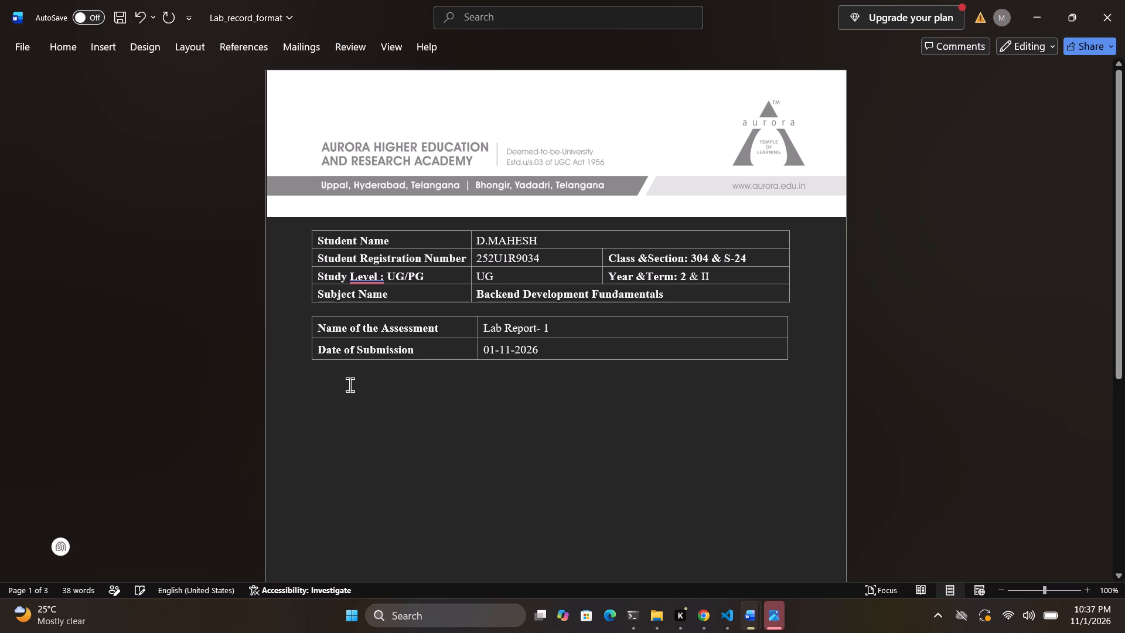
Insert all six WhatsApp pictures from Downloads, 9.57.39 PM through 9.58.46 PM, together on a new line below the assessment table.
{"action": "key", "text": "Return"}
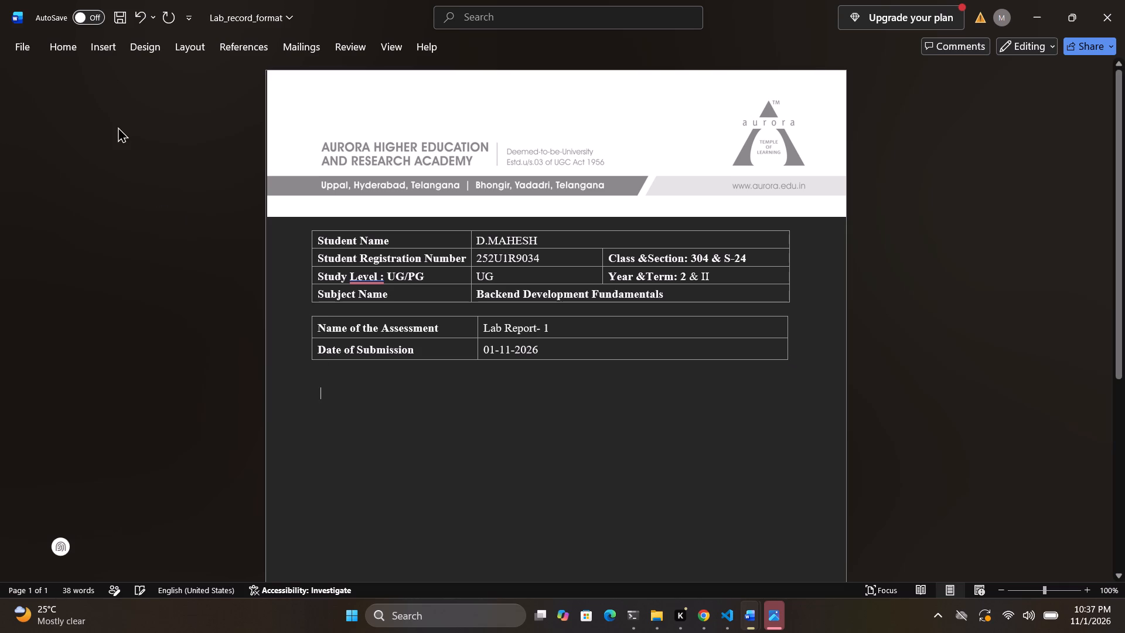
{"action": "left_click", "coordinate": [104, 54]}
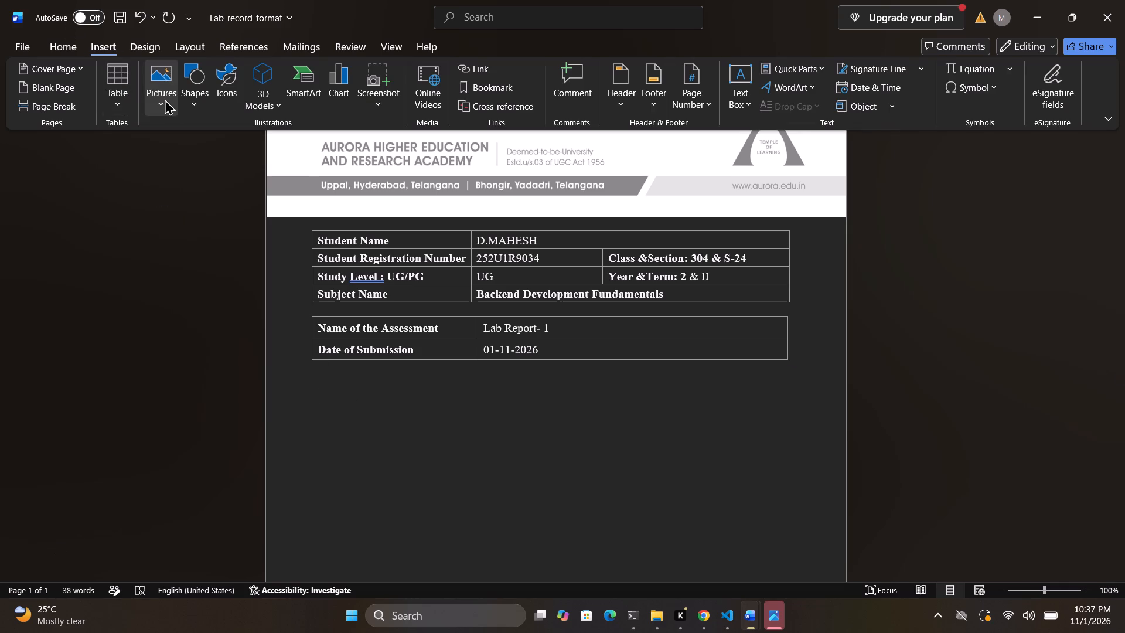
{"action": "left_click", "coordinate": [173, 97]}
{"action": "left_click", "coordinate": [157, 154]}
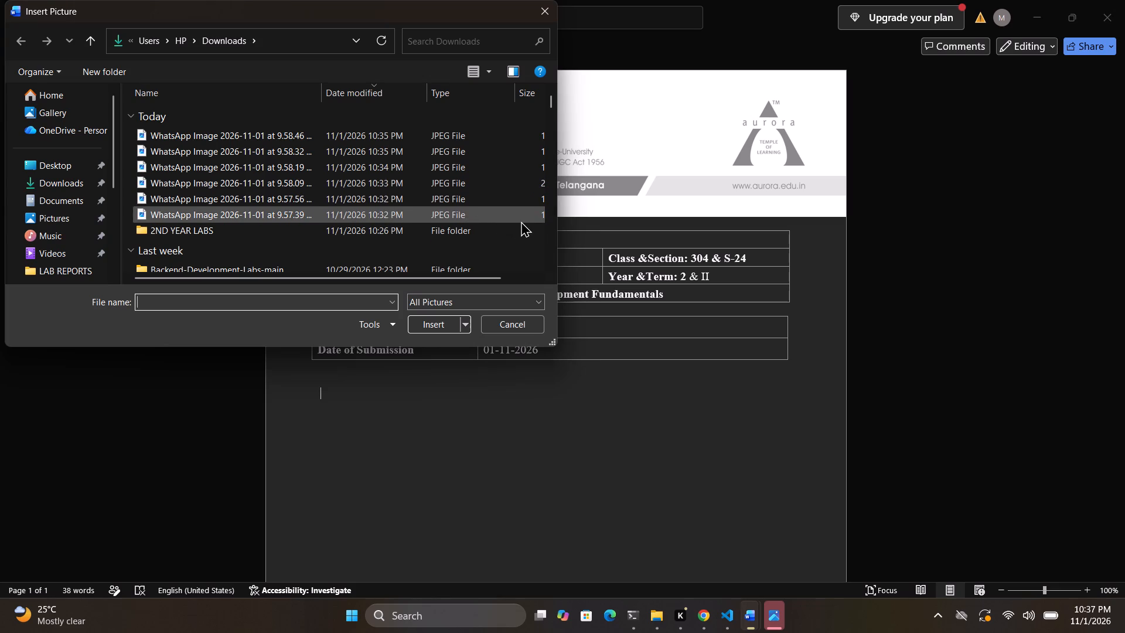
{"action": "left_click_drag", "start_coordinate": [521, 221], "coordinate": [314, 115]}
{"action": "left_click", "coordinate": [450, 325]}
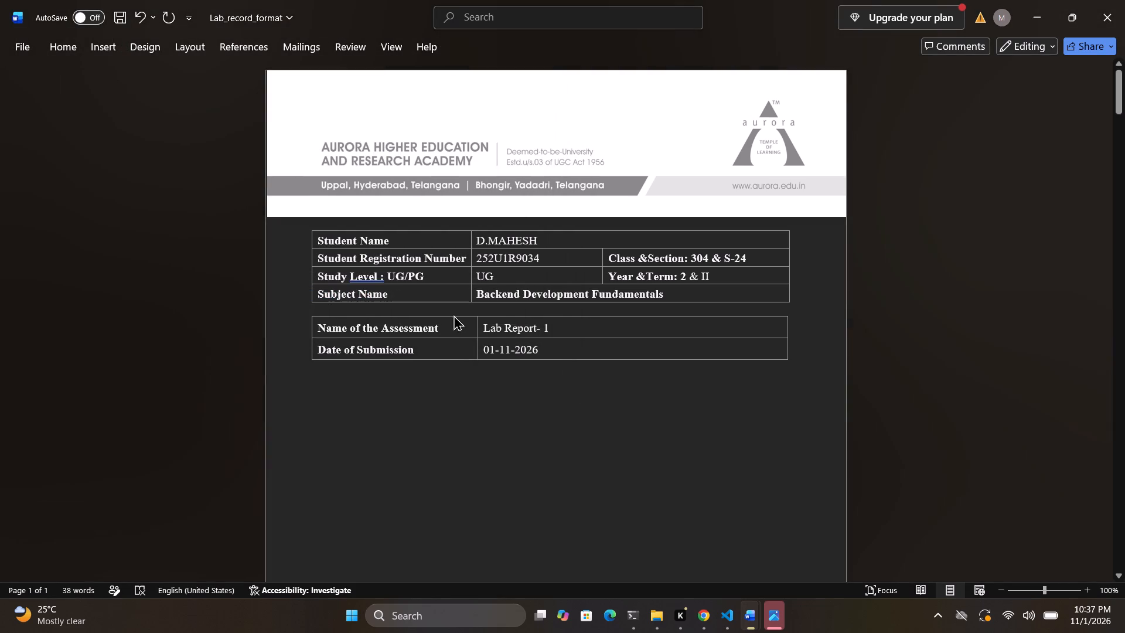
Examine the inserted handwritten pages throughout the document to check the order in which they appear.
{"action": "scroll", "coordinate": [506, 270], "scroll_direction": "up", "scroll_amount": 6}
{"action": "scroll", "coordinate": [510, 255], "scroll_direction": "down", "scroll_amount": 5}
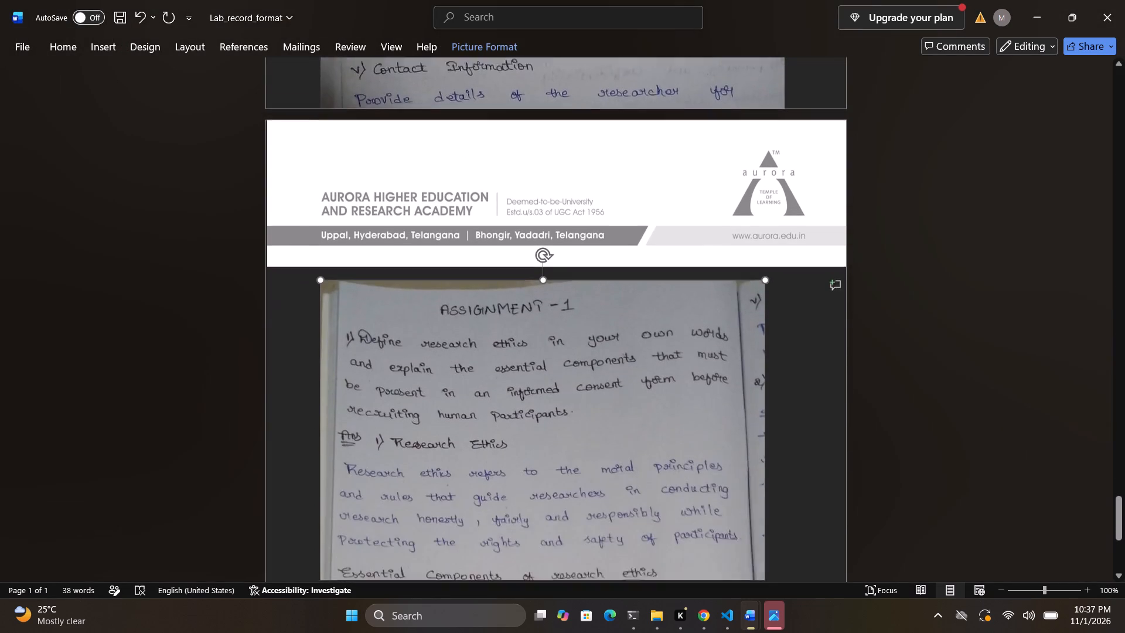
{"action": "scroll", "coordinate": [510, 241], "scroll_direction": "up", "scroll_amount": 15}
{"action": "scroll", "coordinate": [528, 208], "scroll_direction": "up", "scroll_amount": 18}
{"action": "scroll", "coordinate": [540, 188], "scroll_direction": "up", "scroll_amount": 8}
{"action": "scroll", "coordinate": [547, 180], "scroll_direction": "down", "scroll_amount": 8}
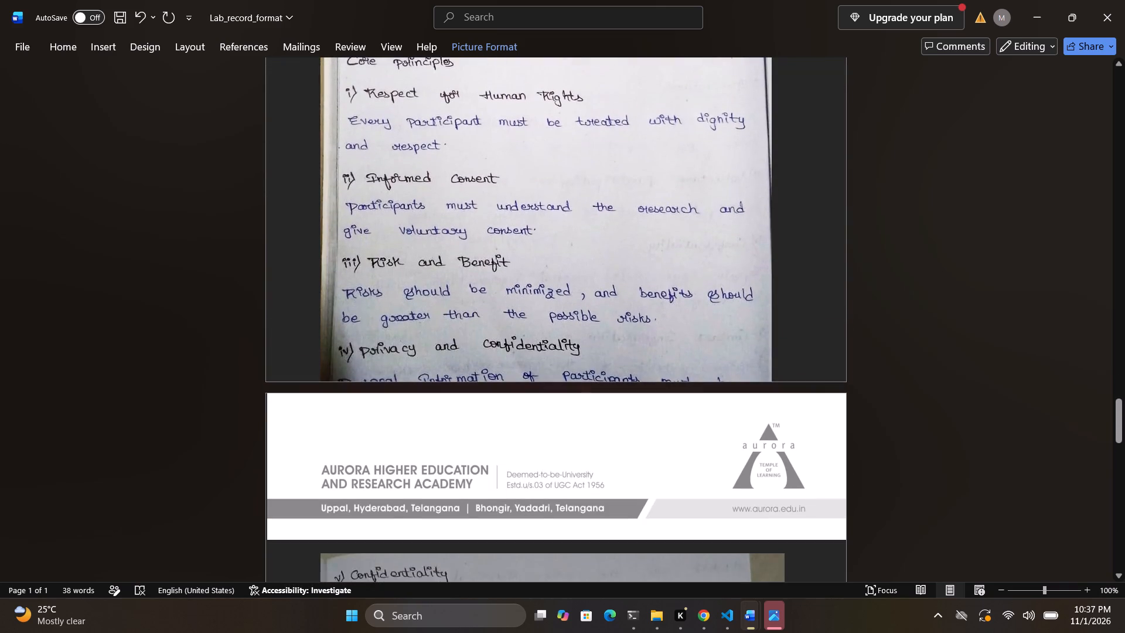
{"action": "scroll", "coordinate": [548, 178], "scroll_direction": "down", "scroll_amount": 8}
{"action": "scroll", "coordinate": [550, 174], "scroll_direction": "up", "scroll_amount": 17}
{"action": "scroll", "coordinate": [560, 165], "scroll_direction": "up", "scroll_amount": 8}
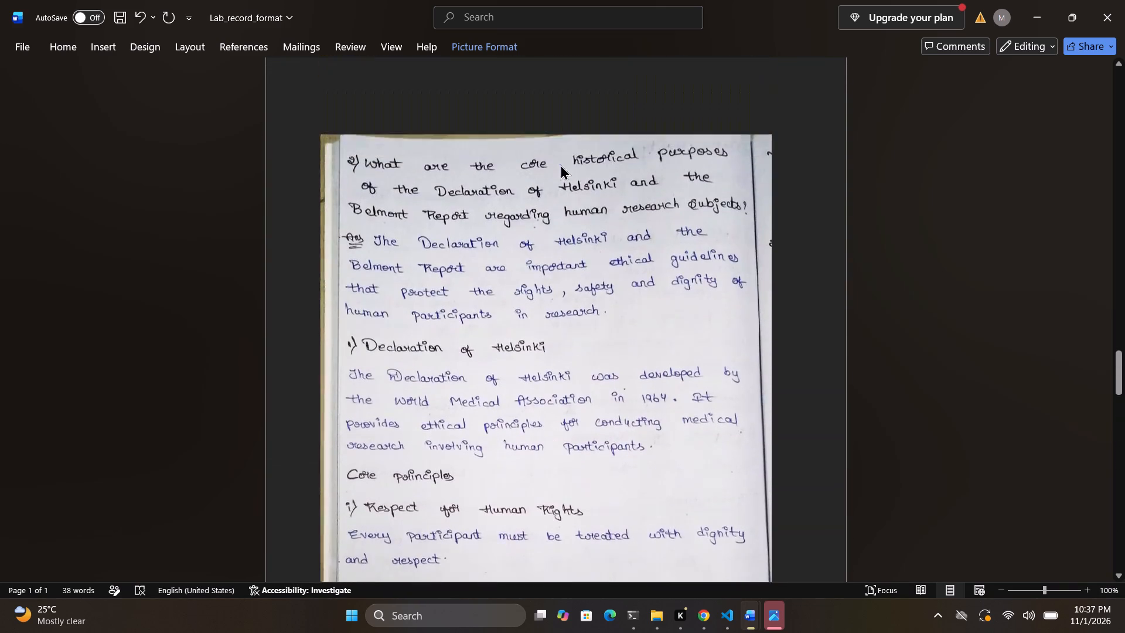
{"action": "scroll", "coordinate": [561, 165], "scroll_direction": "up", "scroll_amount": 14}
{"action": "scroll", "coordinate": [565, 168], "scroll_direction": "up", "scroll_amount": 17}
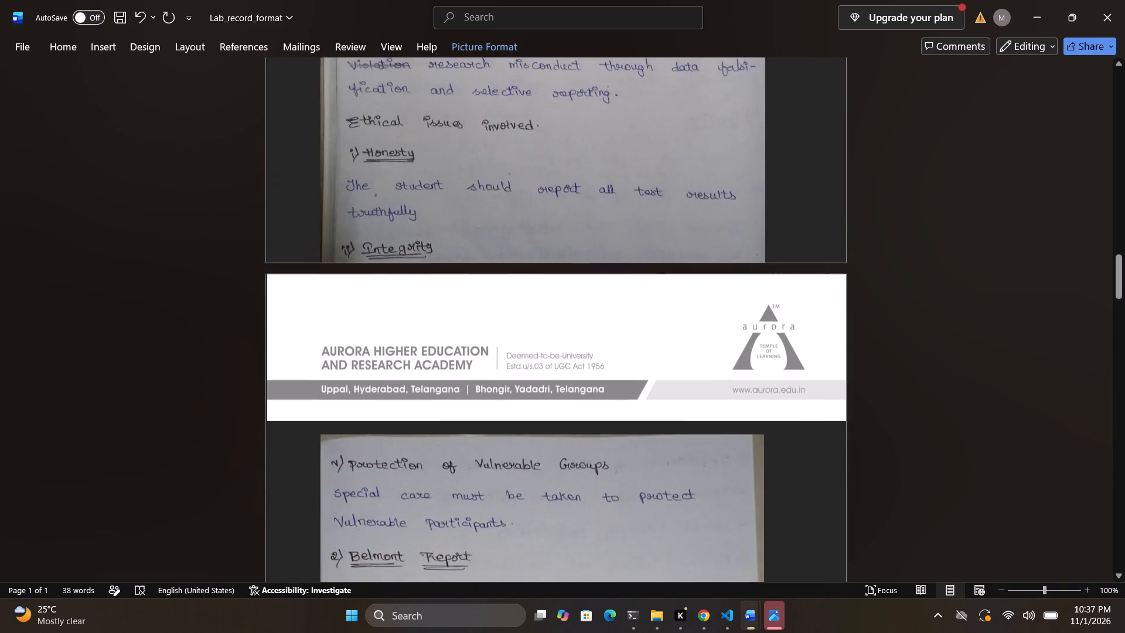
{"action": "scroll", "coordinate": [578, 162], "scroll_direction": "up", "scroll_amount": 16}
{"action": "scroll", "coordinate": [587, 162], "scroll_direction": "up", "scroll_amount": 16}
{"action": "scroll", "coordinate": [581, 171], "scroll_direction": "up", "scroll_amount": 9}
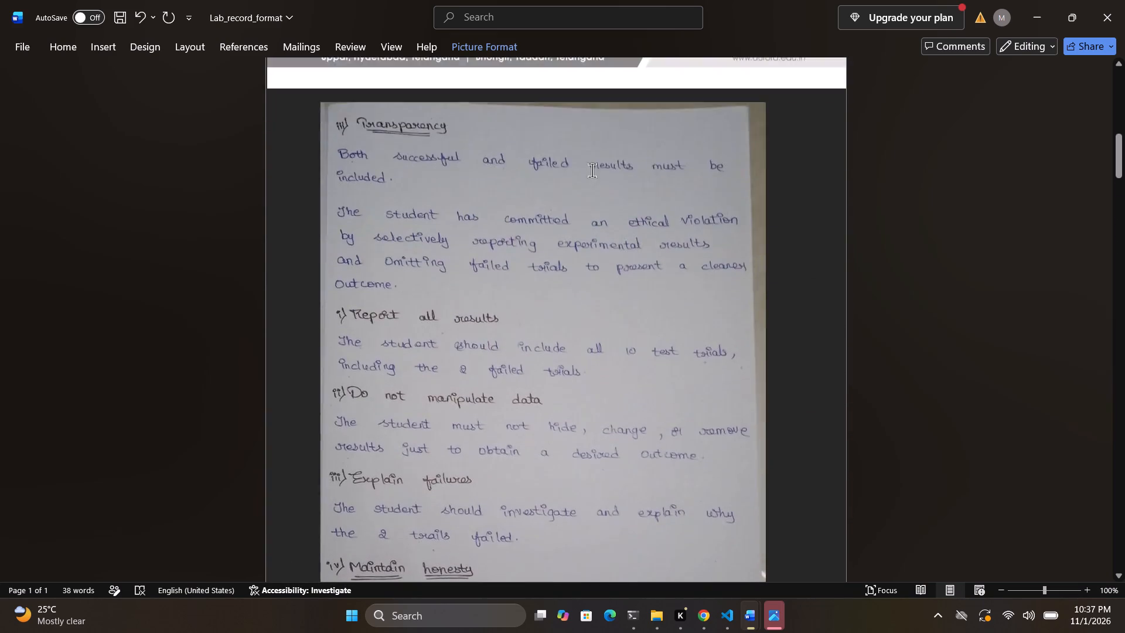
Delete all the handwritten page pictures below the assessment table, through the last page of the document.
{"action": "scroll", "coordinate": [596, 168], "scroll_direction": "up", "scroll_amount": 18}
{"action": "scroll", "coordinate": [613, 172], "scroll_direction": "up", "scroll_amount": 8}
{"action": "scroll", "coordinate": [636, 169], "scroll_direction": "down", "scroll_amount": 2}
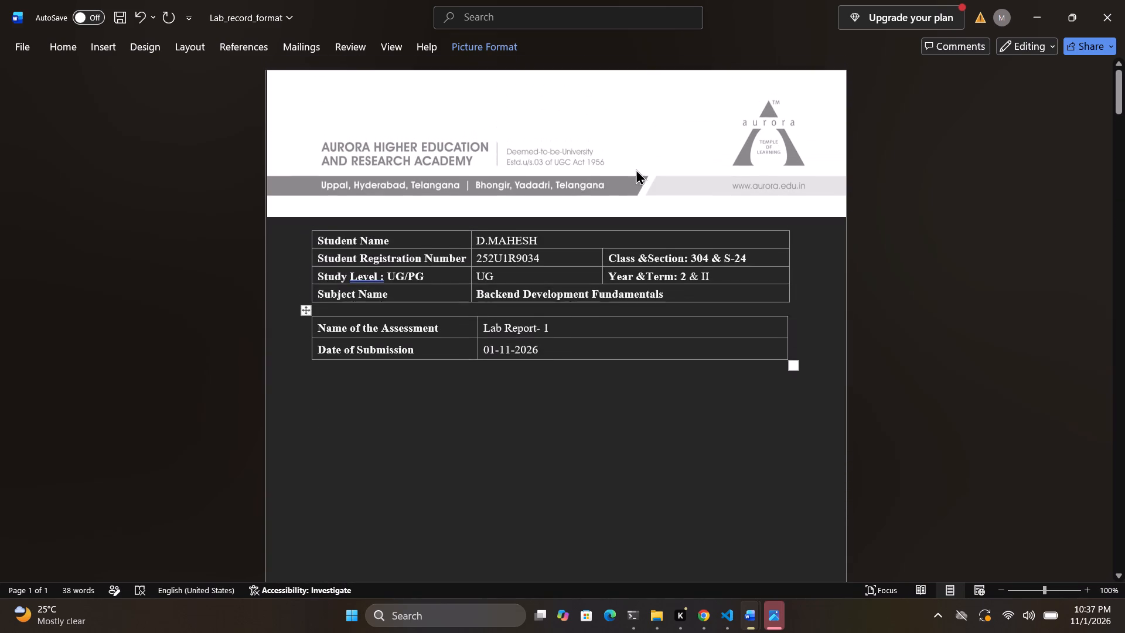
{"action": "scroll", "coordinate": [636, 169], "scroll_direction": "down", "scroll_amount": 16}
{"action": "scroll", "coordinate": [396, 250], "scroll_direction": "down", "scroll_amount": 4}
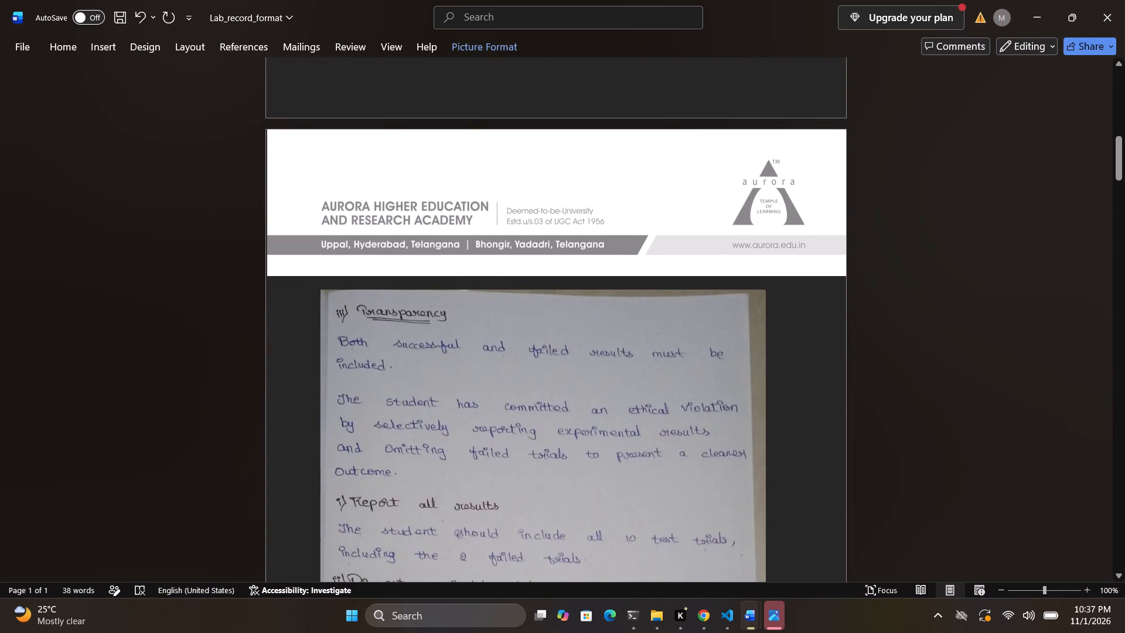
{"action": "left_click_drag", "start_coordinate": [291, 291], "coordinate": [977, 632]}
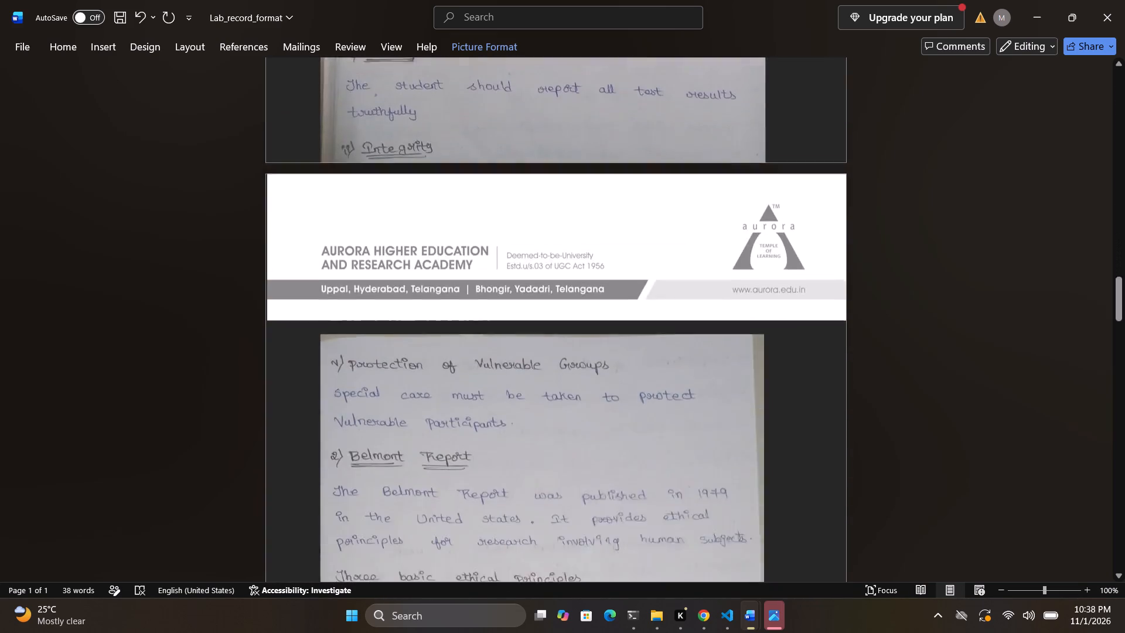
{"action": "left_click_drag", "start_coordinate": [977, 632], "coordinate": [981, 632]}
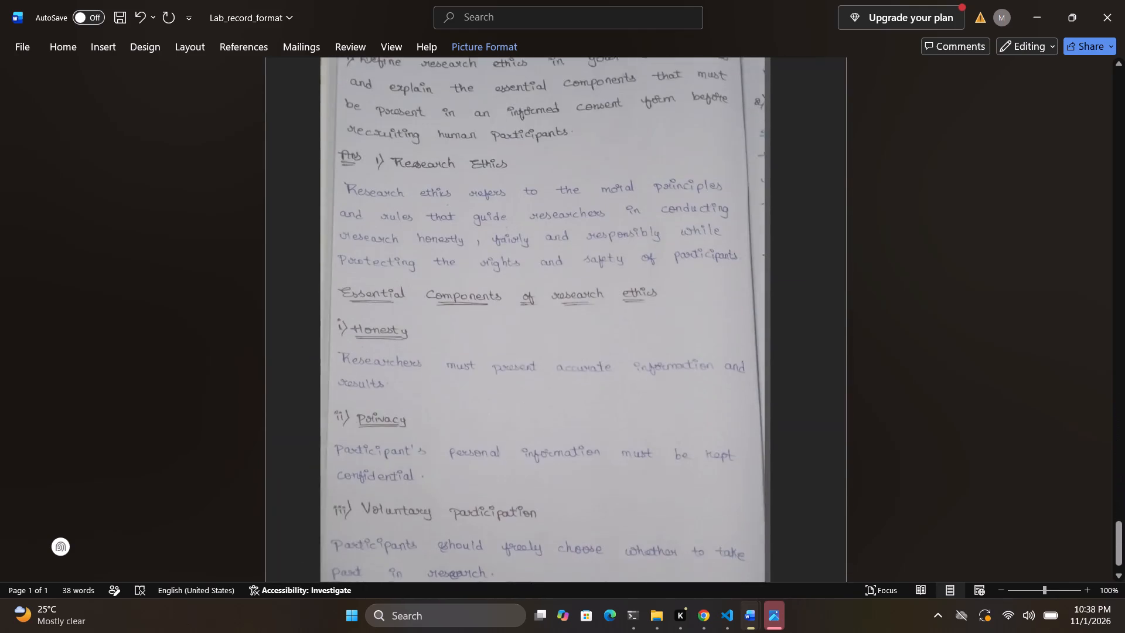
{"action": "left_click_drag", "start_coordinate": [981, 632], "coordinate": [990, 611]}
{"action": "key", "text": "BackSpace"}
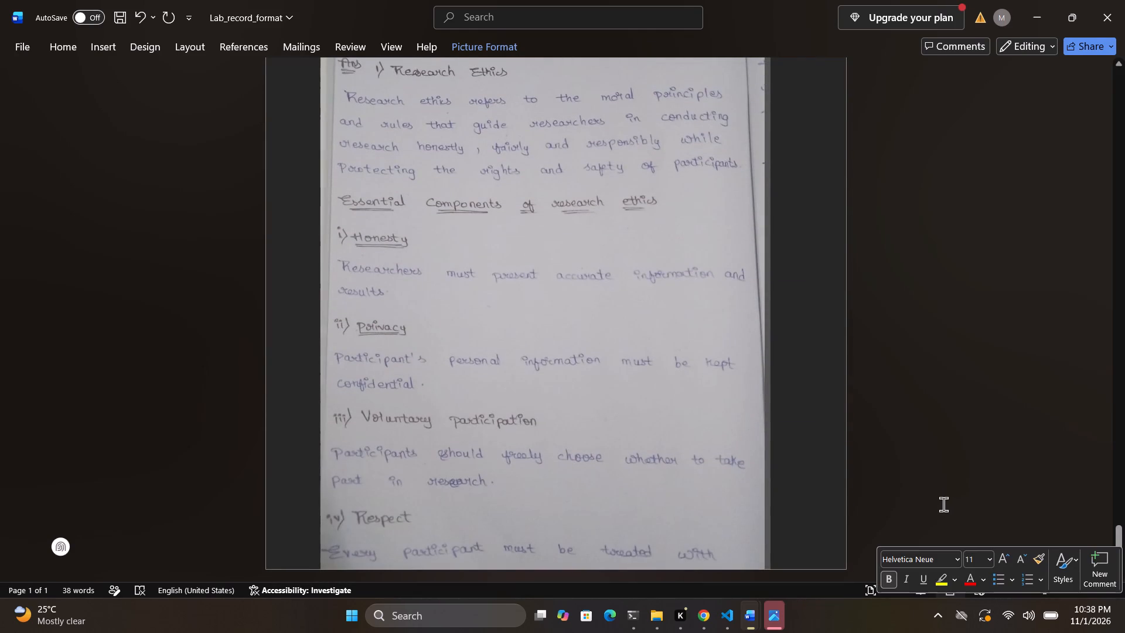
{"action": "key", "text": "BackSpace"}
Sort the Downloads files by type while choosing pictures to insert, and close the file chooser without inserting anything.
{"action": "left_click", "coordinate": [106, 51]}
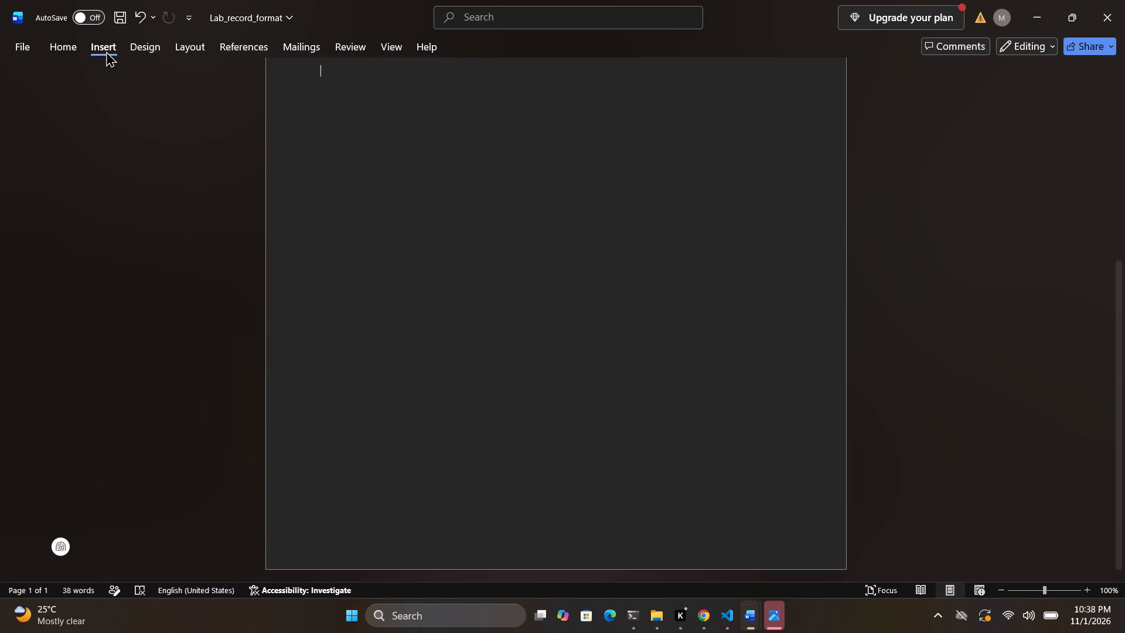
{"action": "left_click", "coordinate": [158, 93]}
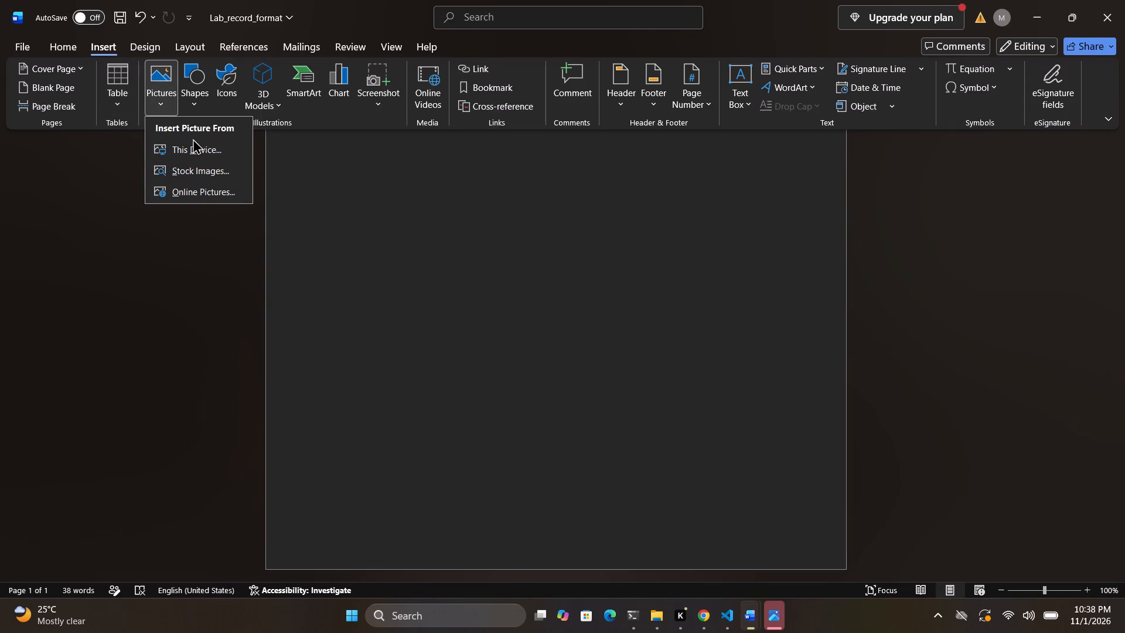
{"action": "left_click", "coordinate": [195, 146]}
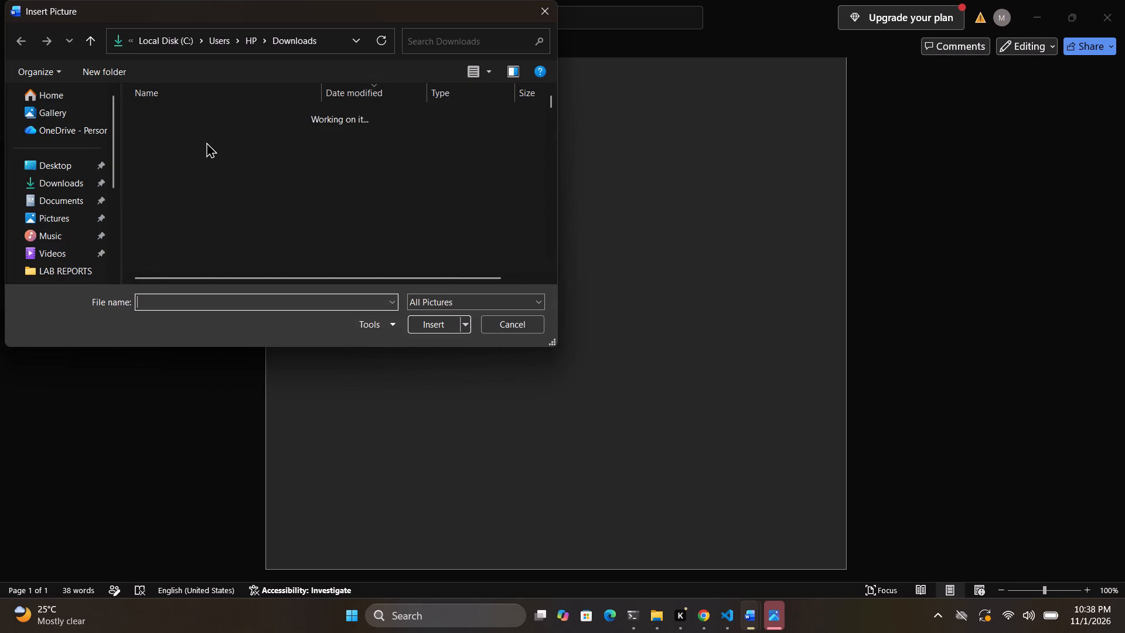
{"action": "left_click_drag", "start_coordinate": [510, 111], "coordinate": [493, 190]}
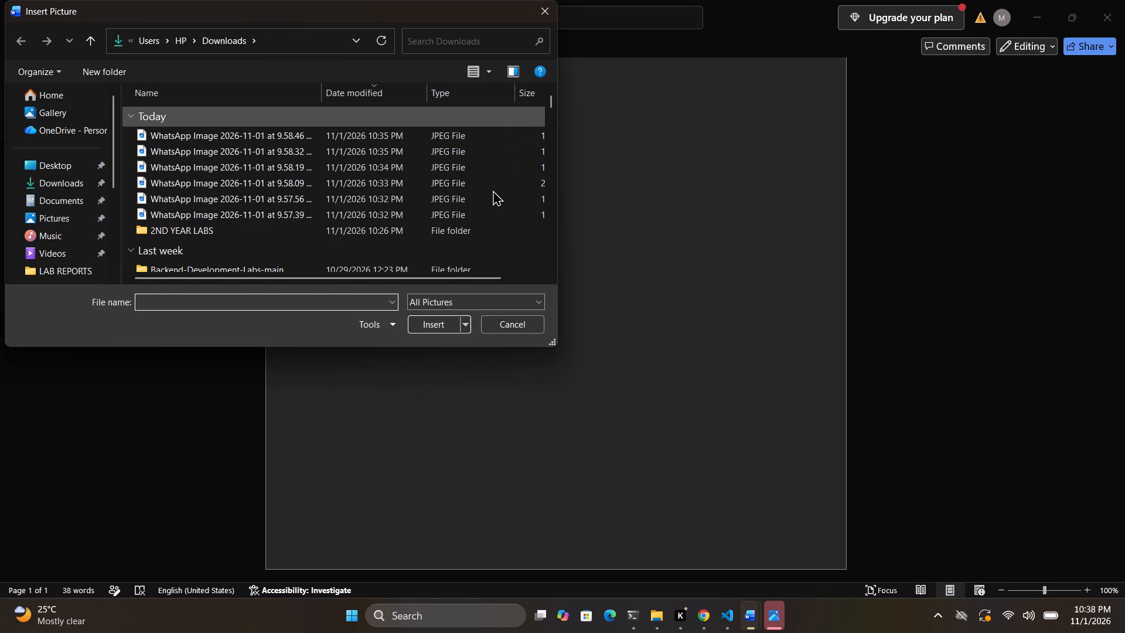
{"action": "left_click_drag", "start_coordinate": [493, 190], "coordinate": [471, 197]}
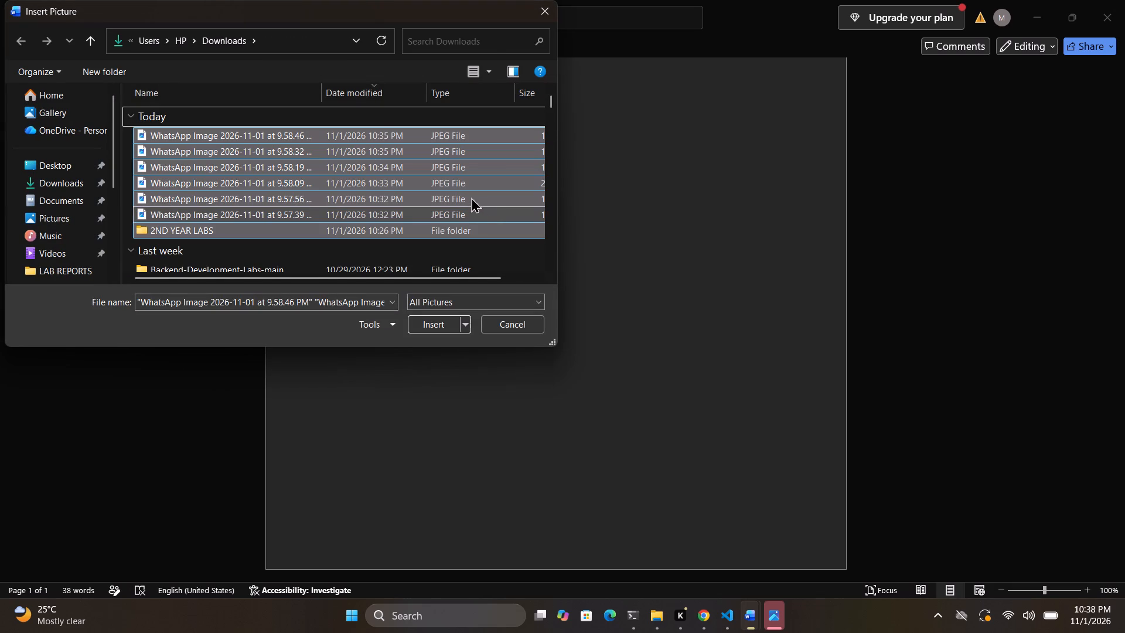
{"action": "left_click_drag", "start_coordinate": [471, 197], "coordinate": [471, 121]}
{"action": "left_click", "coordinate": [471, 92]}
{"action": "left_click", "coordinate": [469, 118]}
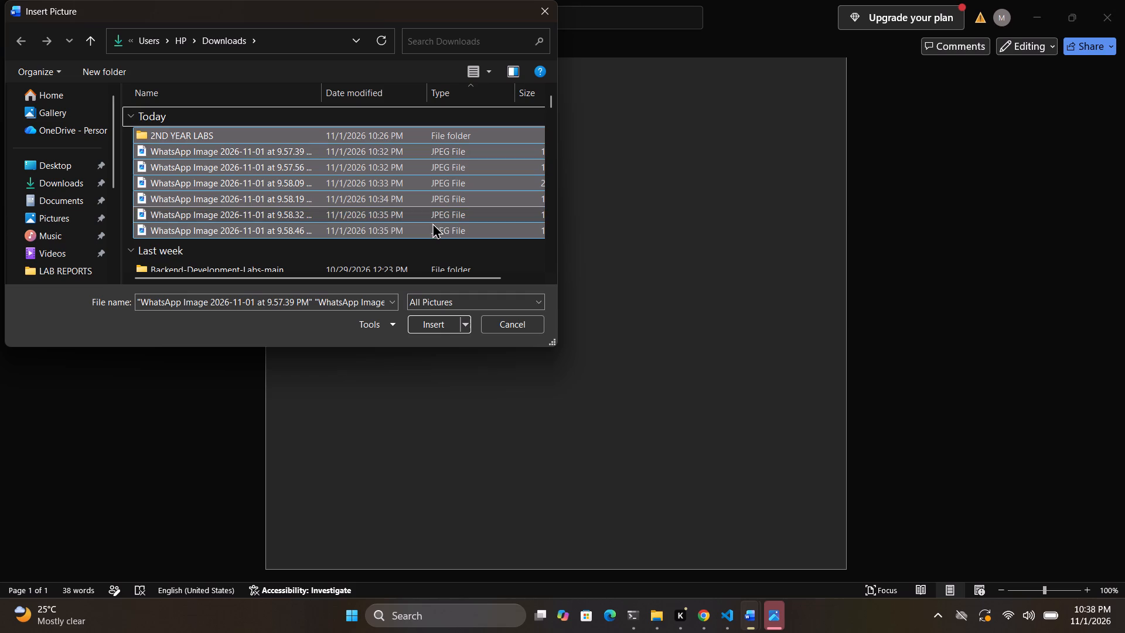
{"action": "left_click", "coordinate": [729, 249]}
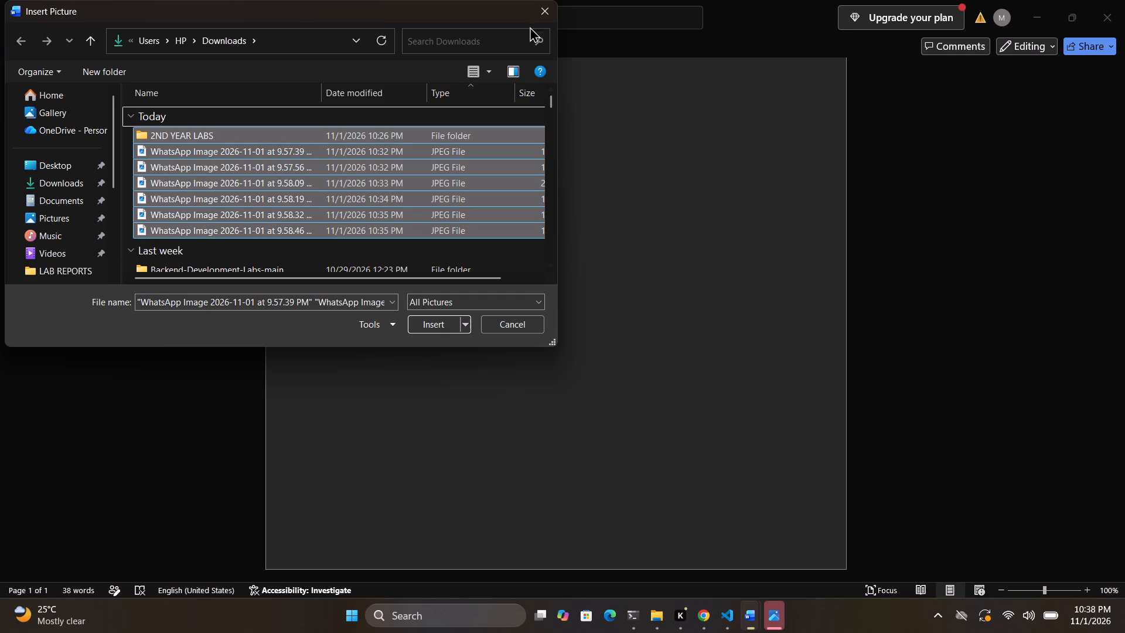
{"action": "left_click", "coordinate": [541, 13]}
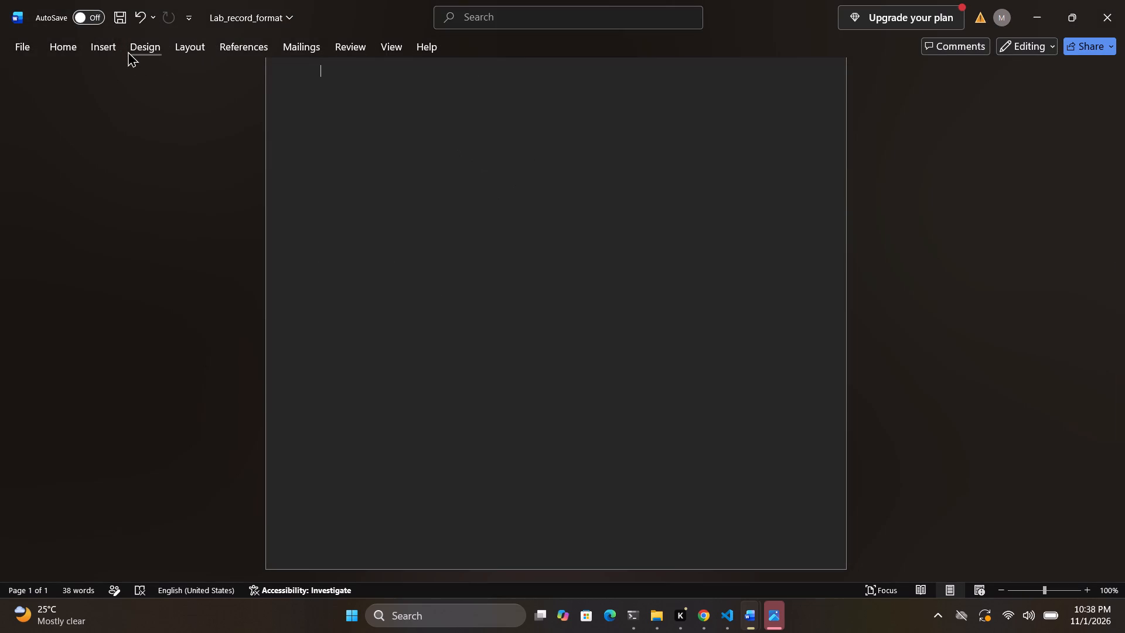
Insert the six WhatsApp pictures from Downloads, 9.57.39 PM through 9.58.46 PM, together below the tables, leaving out the 2ND YEAR LABS folder.
{"action": "left_click", "coordinate": [105, 41]}
{"action": "left_click", "coordinate": [162, 79]}
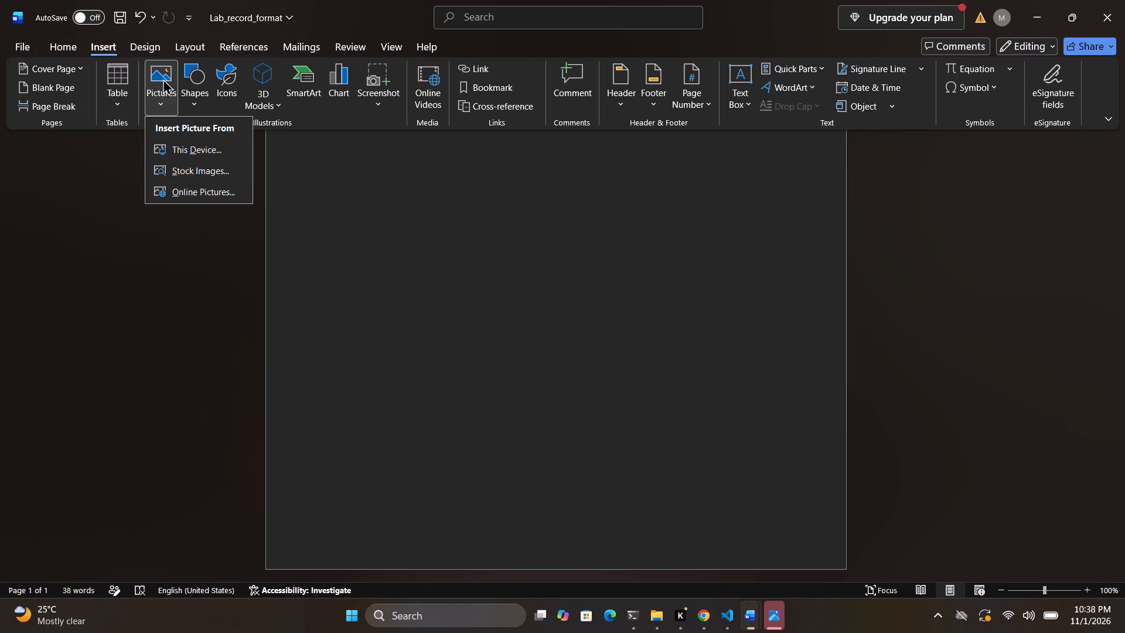
{"action": "left_click", "coordinate": [181, 148]}
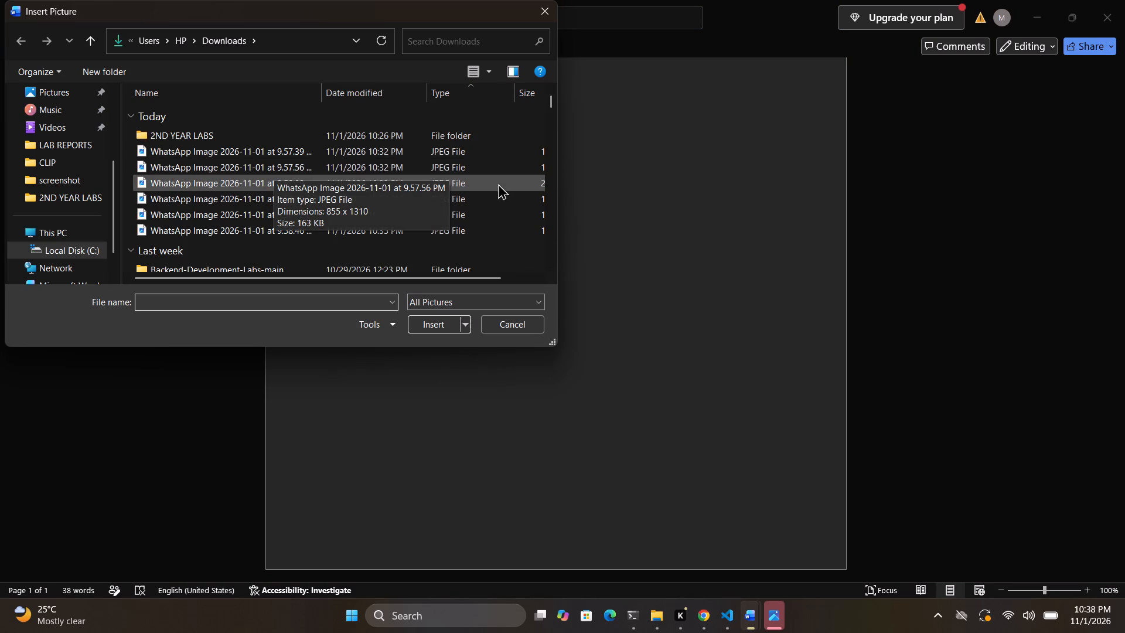
{"action": "left_click_drag", "start_coordinate": [487, 147], "coordinate": [435, 225]}
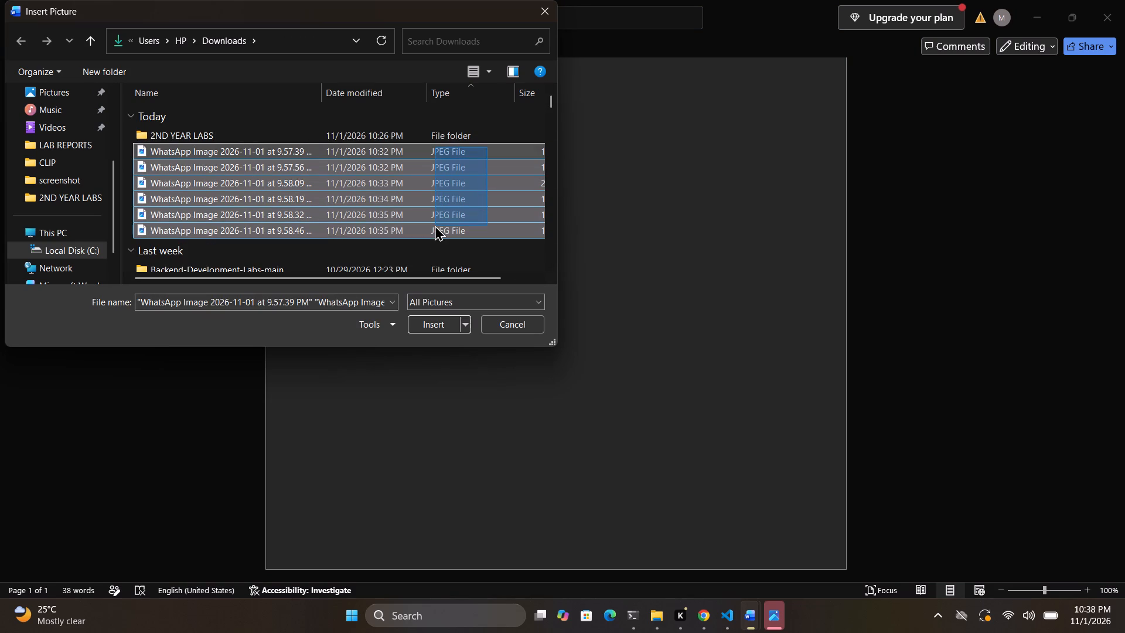
{"action": "left_click_drag", "start_coordinate": [435, 225], "coordinate": [434, 227]}
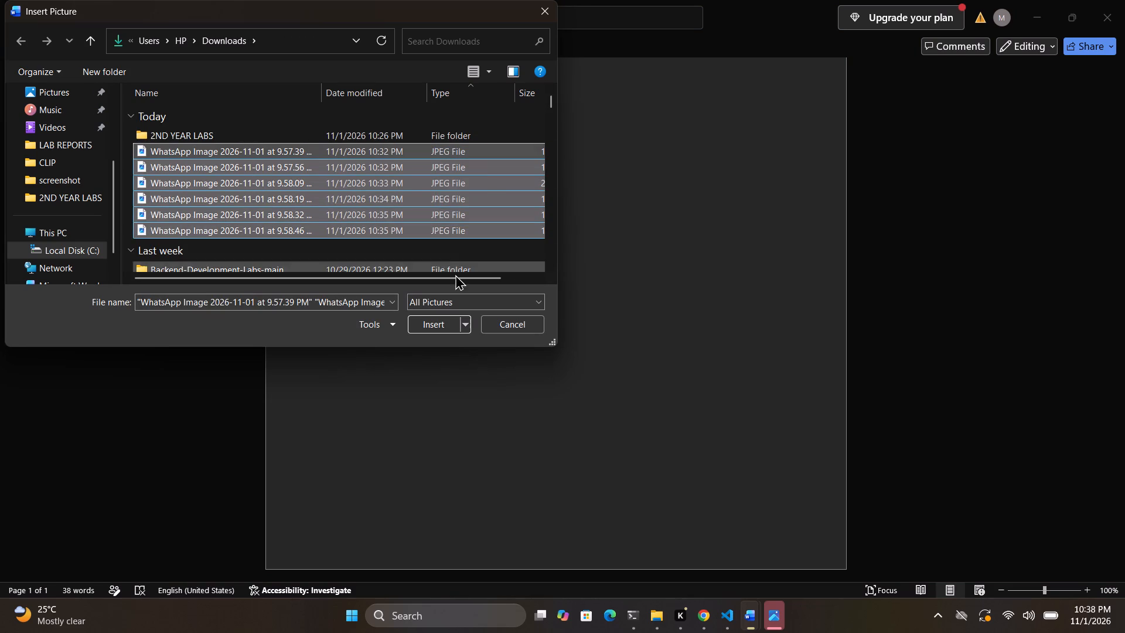
{"action": "left_click", "coordinate": [446, 323]}
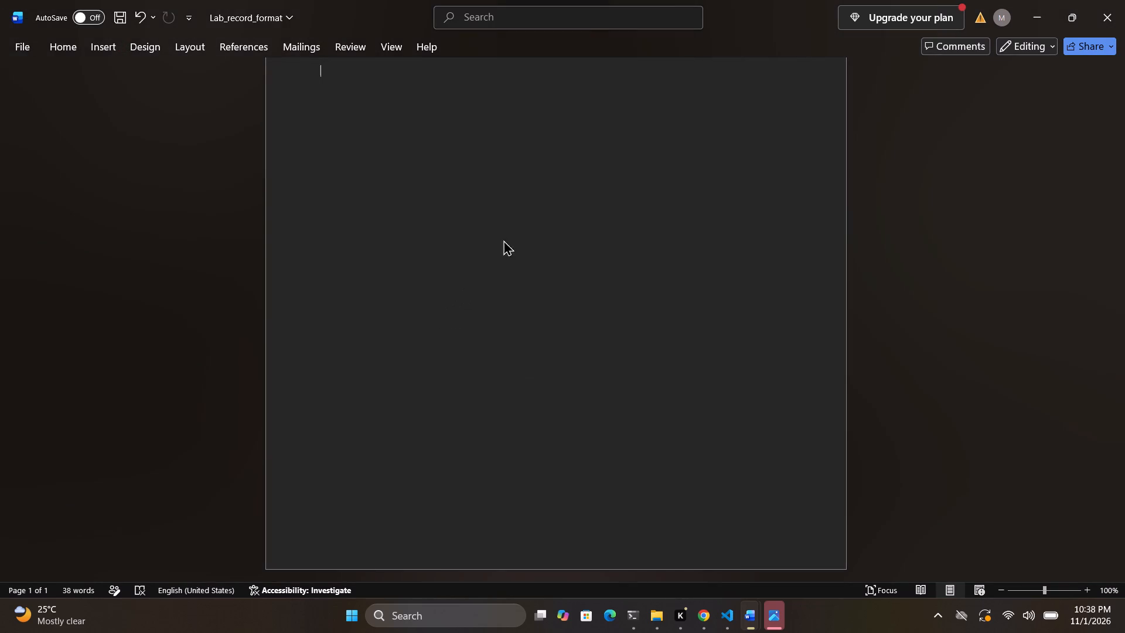
Examine the inserted handwritten pages from the last one back to the tables to check their order.
{"action": "scroll", "coordinate": [513, 190], "scroll_direction": "up", "scroll_amount": 12}
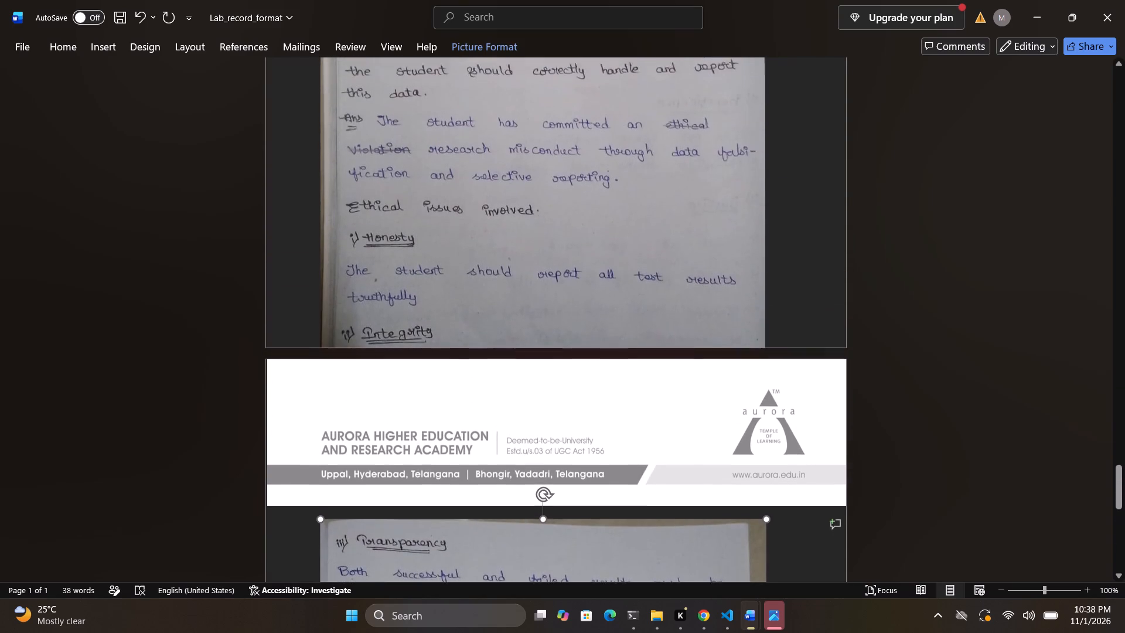
{"action": "scroll", "coordinate": [522, 171], "scroll_direction": "up", "scroll_amount": 14}
{"action": "scroll", "coordinate": [568, 197], "scroll_direction": "up", "scroll_amount": 8}
{"action": "scroll", "coordinate": [571, 200], "scroll_direction": "up", "scroll_amount": 20}
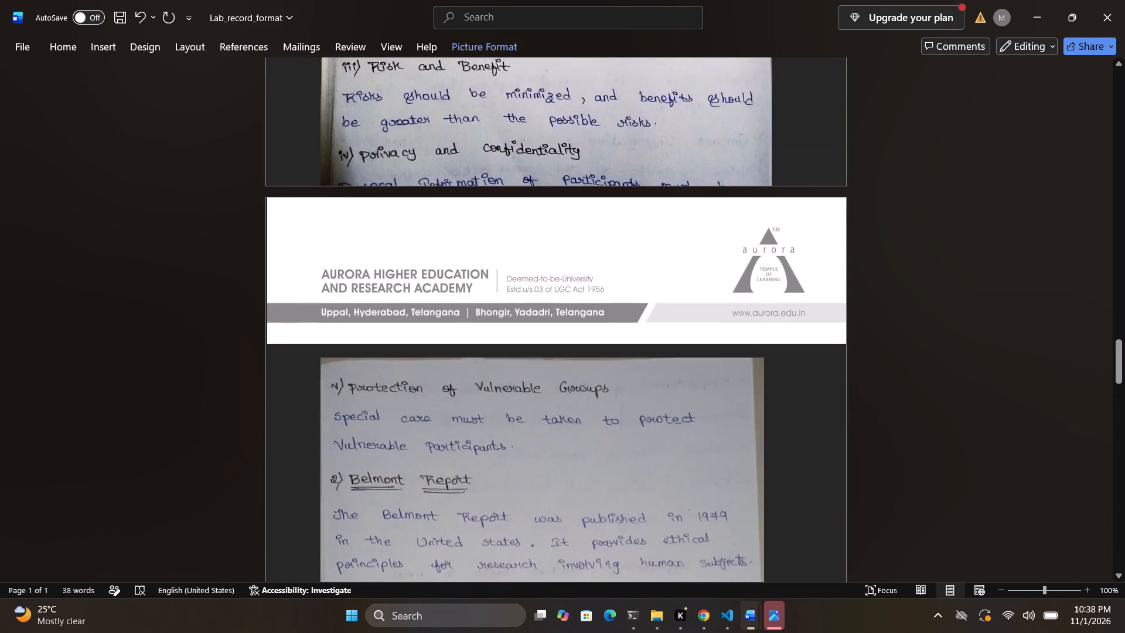
{"action": "scroll", "coordinate": [600, 226], "scroll_direction": "up", "scroll_amount": 15}
{"action": "scroll", "coordinate": [618, 232], "scroll_direction": "up", "scroll_amount": 9}
{"action": "scroll", "coordinate": [632, 234], "scroll_direction": "up", "scroll_amount": 16}
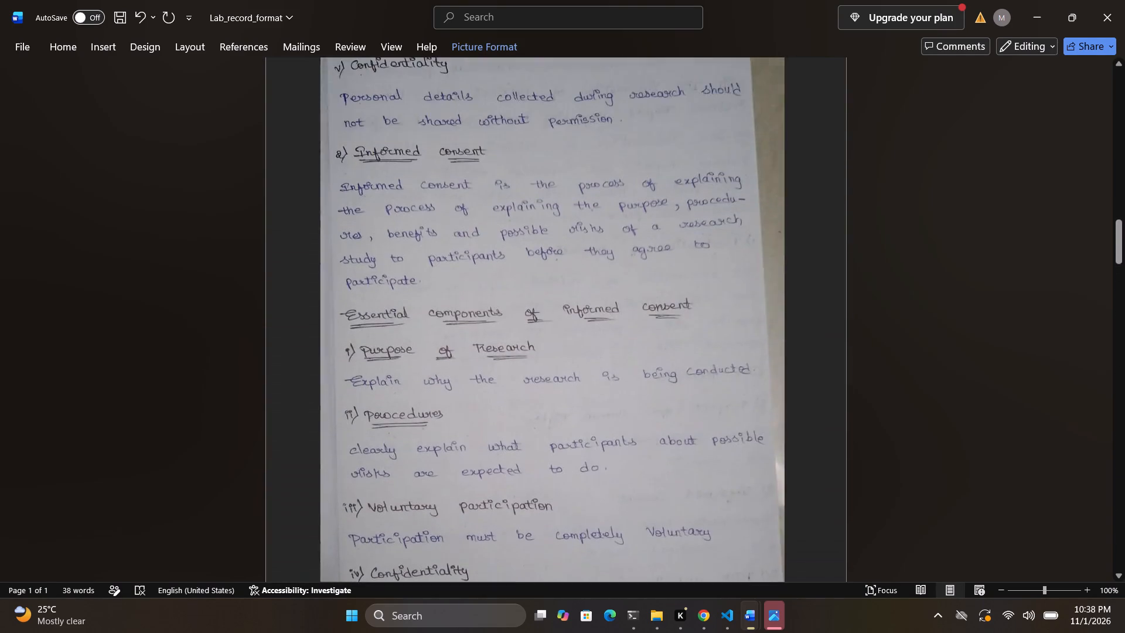
{"action": "scroll", "coordinate": [644, 242], "scroll_direction": "up", "scroll_amount": 8}
{"action": "scroll", "coordinate": [645, 242], "scroll_direction": "up", "scroll_amount": 18}
{"action": "scroll", "coordinate": [653, 254], "scroll_direction": "down", "scroll_amount": 20}
{"action": "scroll", "coordinate": [653, 254], "scroll_direction": "down", "scroll_amount": 9}
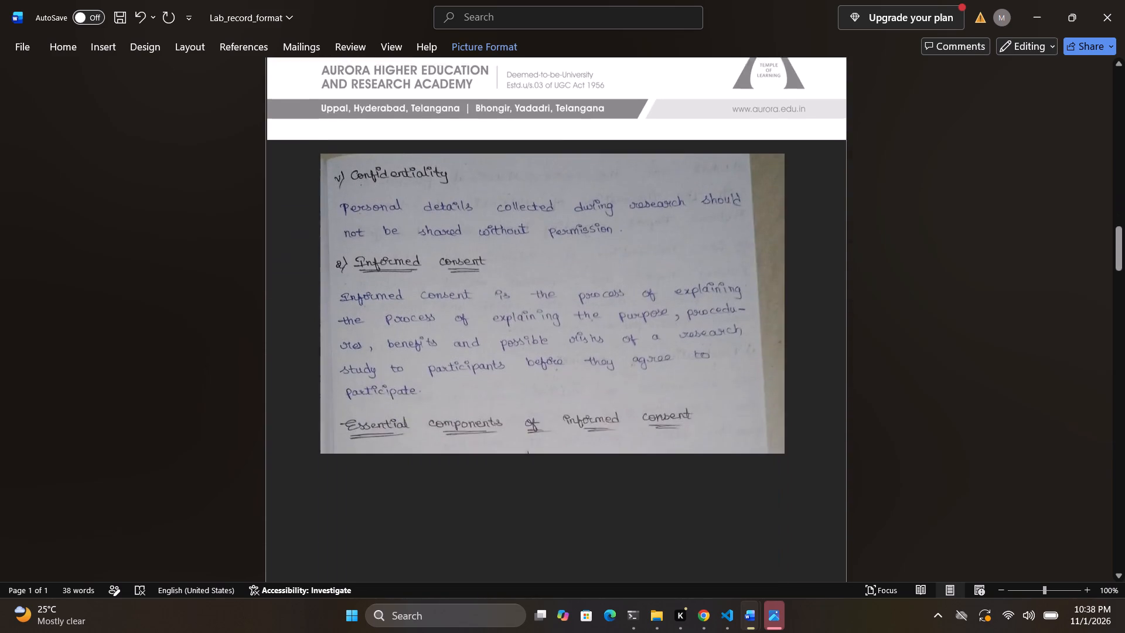
{"action": "scroll", "coordinate": [652, 222], "scroll_direction": "down", "scroll_amount": 6}
{"action": "scroll", "coordinate": [585, 179], "scroll_direction": "up", "scroll_amount": 5}
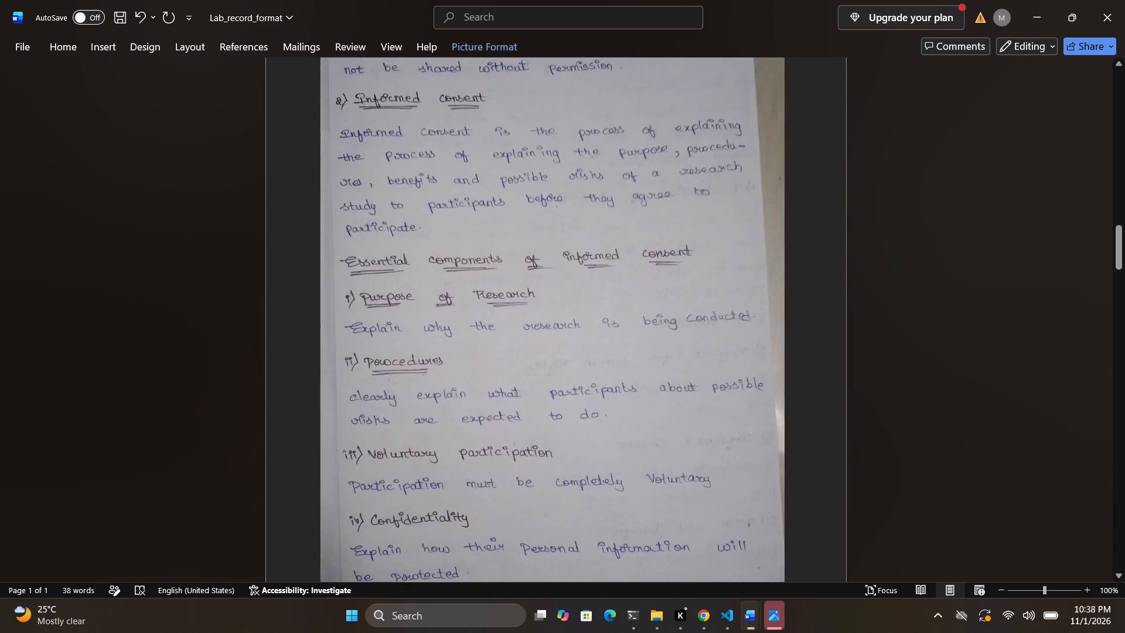
{"action": "scroll", "coordinate": [587, 178], "scroll_direction": "up", "scroll_amount": 17}
{"action": "scroll", "coordinate": [590, 162], "scroll_direction": "up", "scroll_amount": 8}
{"action": "scroll", "coordinate": [591, 158], "scroll_direction": "up", "scroll_amount": 14}
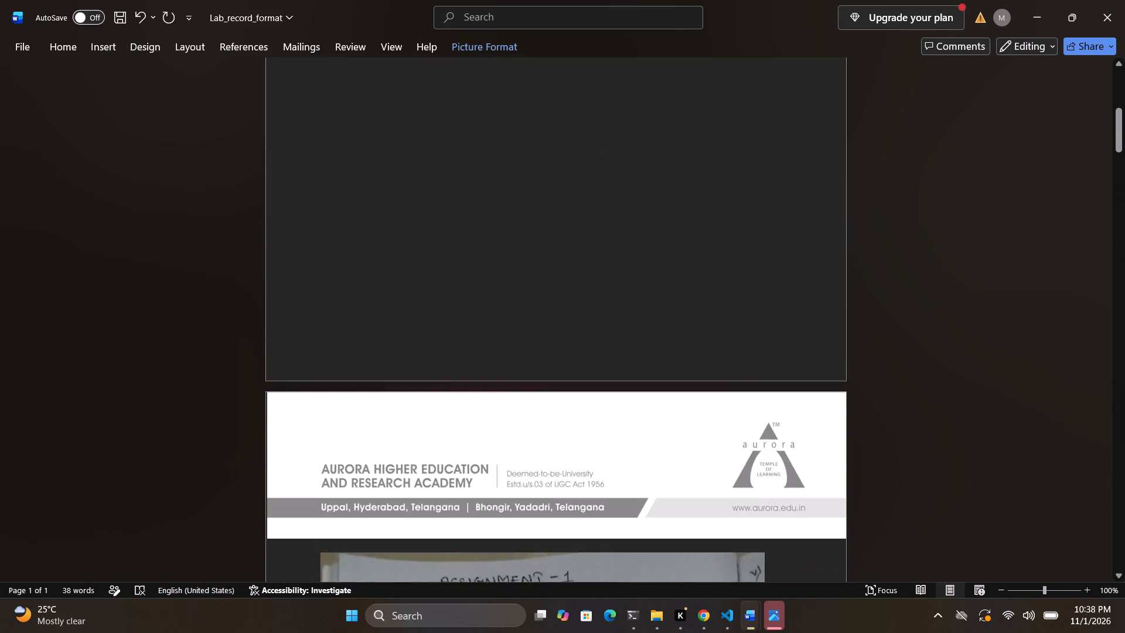
{"action": "scroll", "coordinate": [595, 148], "scroll_direction": "up", "scroll_amount": 17}
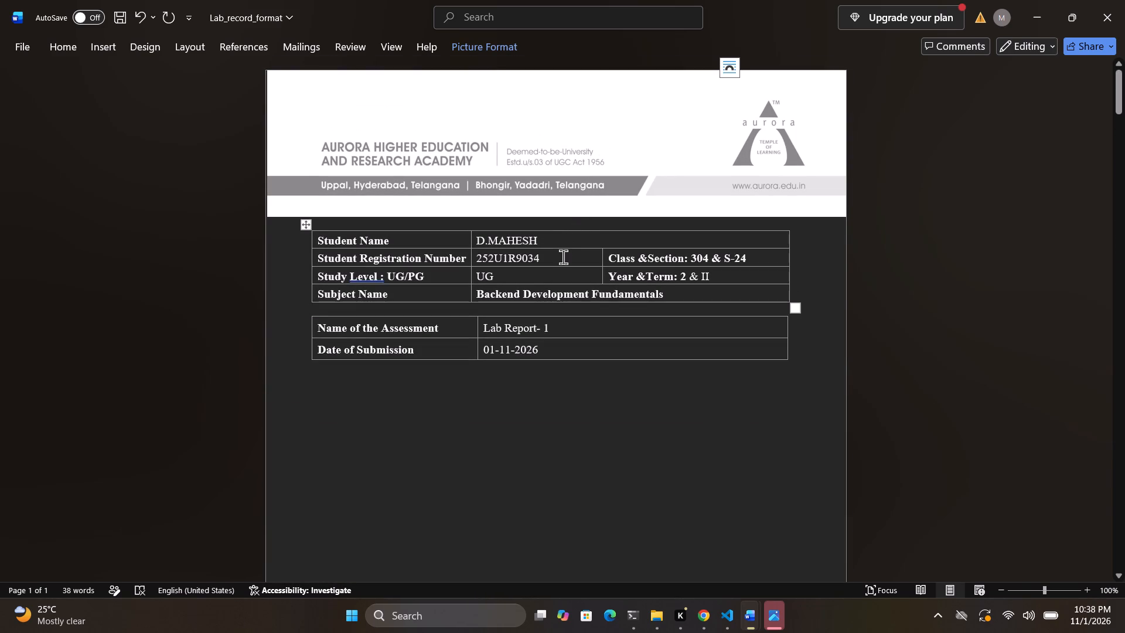
Clear the Subject Name entry in the student details table on the first page.
{"action": "left_click", "coordinate": [670, 293]}
{"action": "key", "text": "BackSpace"}
{"action": "key", "text": "BackSpace"}
{"action": "key", "text": "BackSpace"}
{"action": "key", "text": "BackSpace"}
{"action": "key", "text": "BackSpace"}
{"action": "key", "text": "BackSpace"}
{"action": "key", "text": "BackSpace"}
{"action": "key", "text": "BackSpace"}
{"action": "key", "text": "BackSpace"}
{"action": "key", "text": "BackSpace"}
{"action": "key", "text": "BackSpace"}
{"action": "key", "text": "BackSpace"}
{"action": "key", "text": "BackSpace"}
{"action": "key", "text": "BackSpace"}
{"action": "key", "text": "BackSpace"}
{"action": "key", "text": "BackSpace"}
{"action": "key", "text": "BackSpace"}
{"action": "key", "text": "BackSpace"}
{"action": "key", "text": "BackSpace"}
{"action": "key", "text": "BackSpace"}
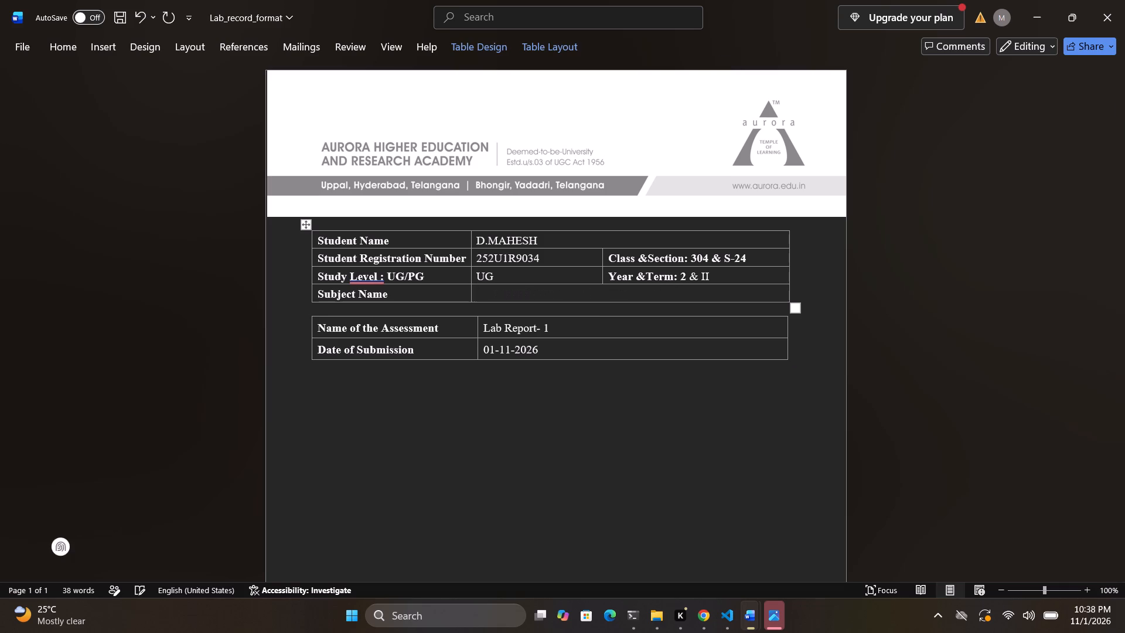
Replace the Name of the Assessment entry with ASSIGNMENT 1.
{"action": "left_click", "coordinate": [545, 323]}
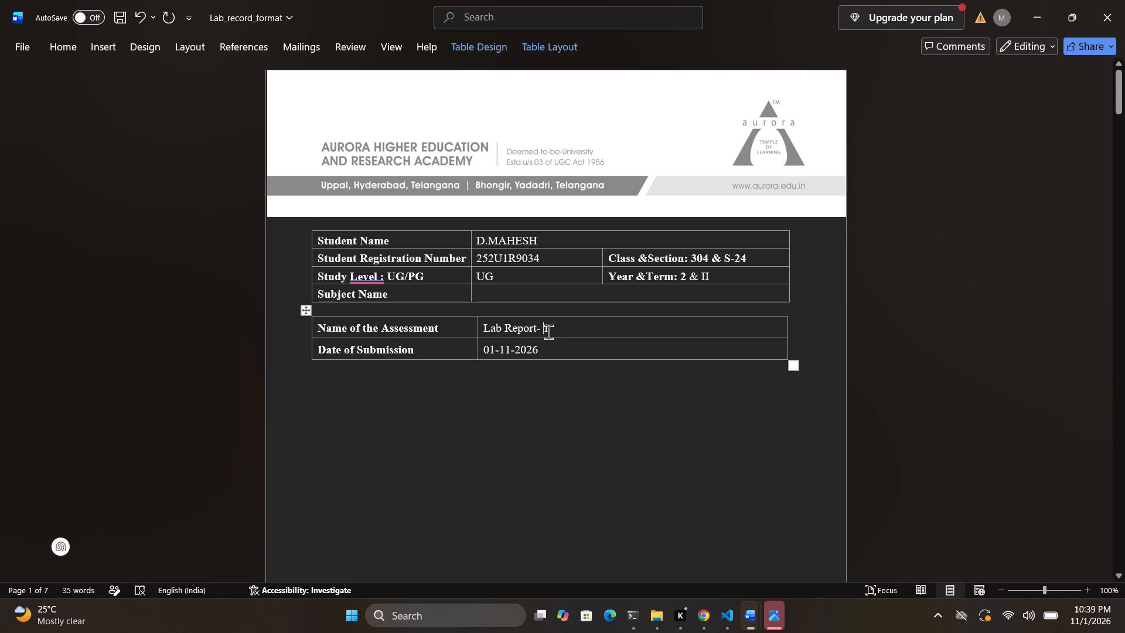
{"action": "key", "text": "BackSpace"}
{"action": "key", "text": "BackSpace"}
{"action": "key", "text": "BackSpace"}
{"action": "key", "text": "BackSpace"}
{"action": "key", "text": "BackSpace"}
{"action": "key", "text": "BackSpace"}
{"action": "key", "text": "BackSpace"}
{"action": "key", "text": "BackSpace"}
{"action": "key", "text": "BackSpace"}
{"action": "key", "text": "BackSpace"}
{"action": "key", "text": "BackSpace"}
{"action": "key", "text": "BackSpace"}
{"action": "key", "text": "BackSpace"}
{"action": "key", "text": "BackSpace"}
{"action": "key", "text": "BackSpace"}
{"action": "key", "text": "BackSpace"}
{"action": "key", "text": "BackSpace"}
{"action": "key", "text": "BackSpace"}
{"action": "key", "text": "BackSpace"}
{"action": "key", "text": "BackSpace"}
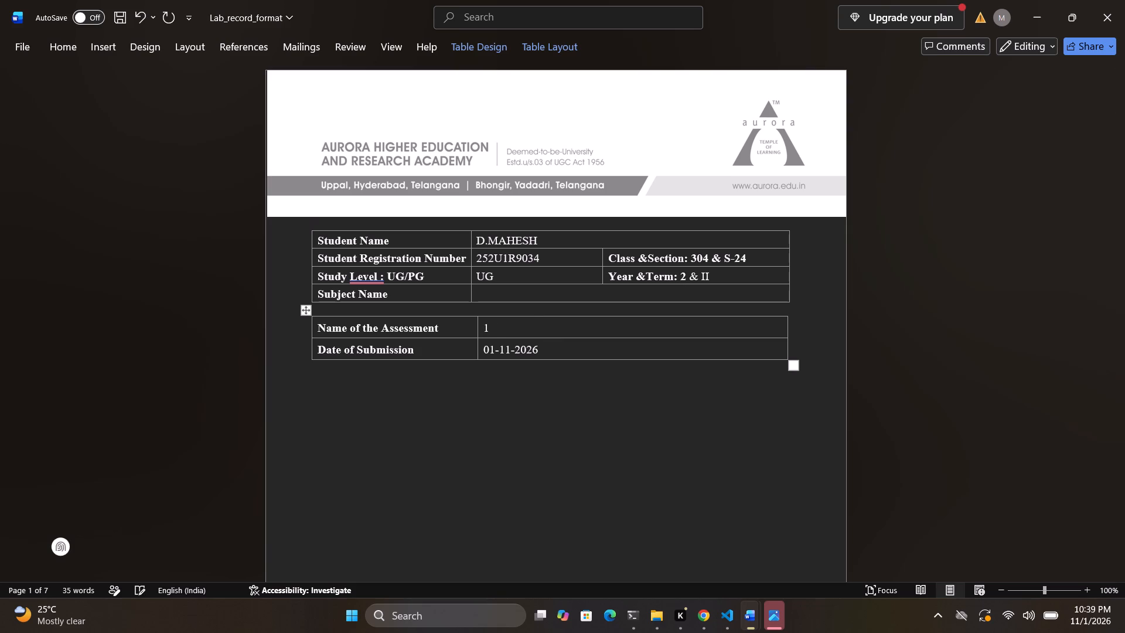
{"action": "type", "text": "ASSIG"}
{"action": "key", "text": "n"}
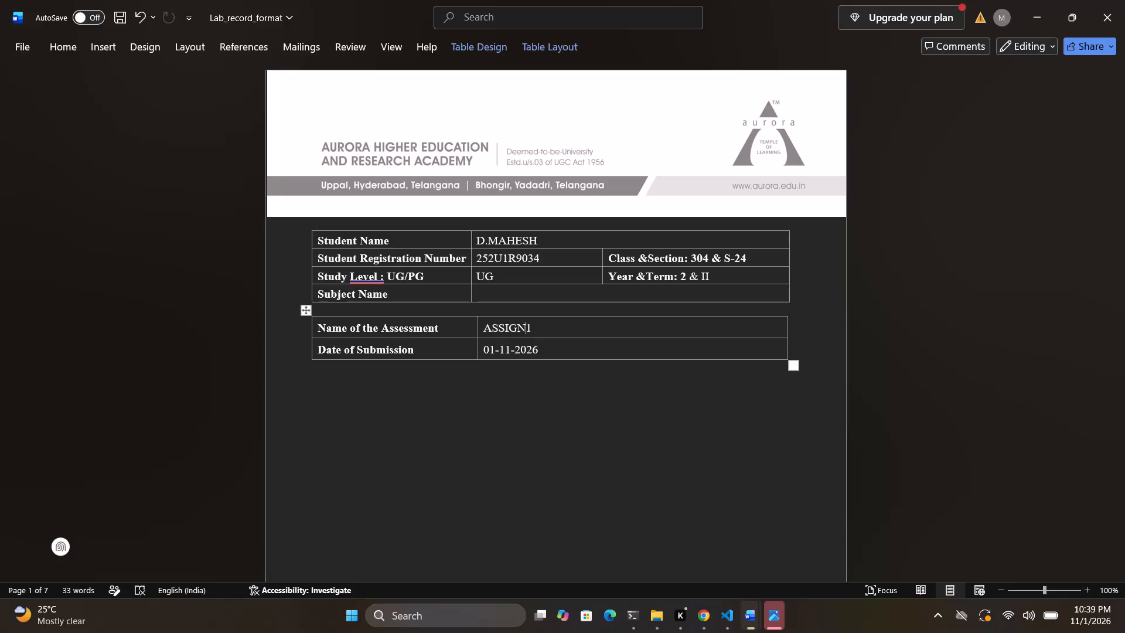
{"action": "type", "text": "MENT"}
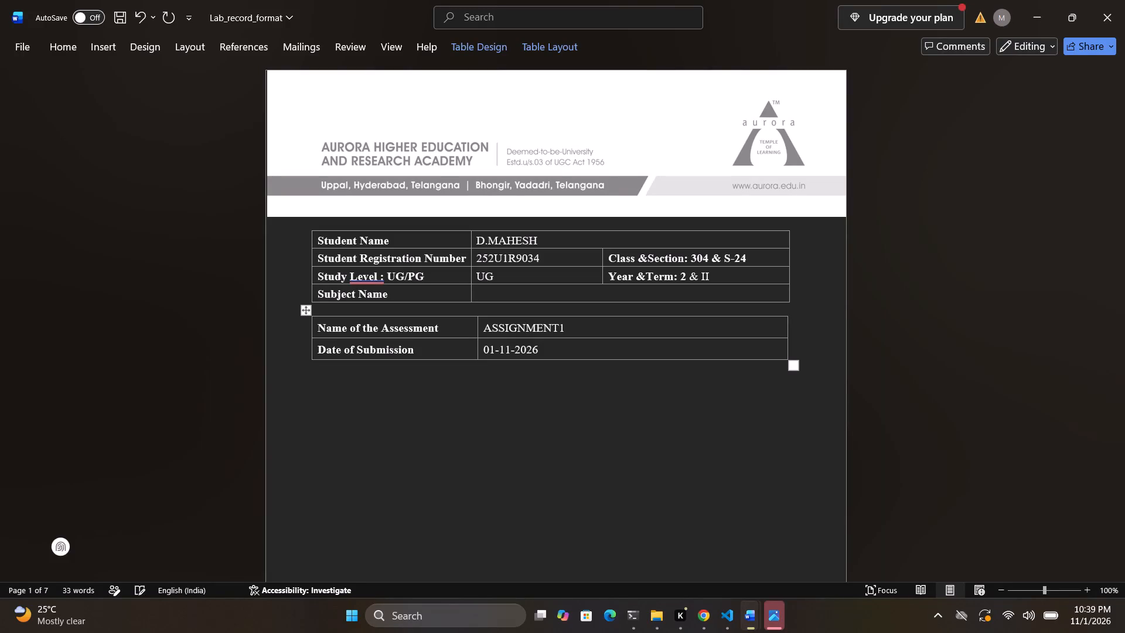
{"action": "key", "text": "space"}
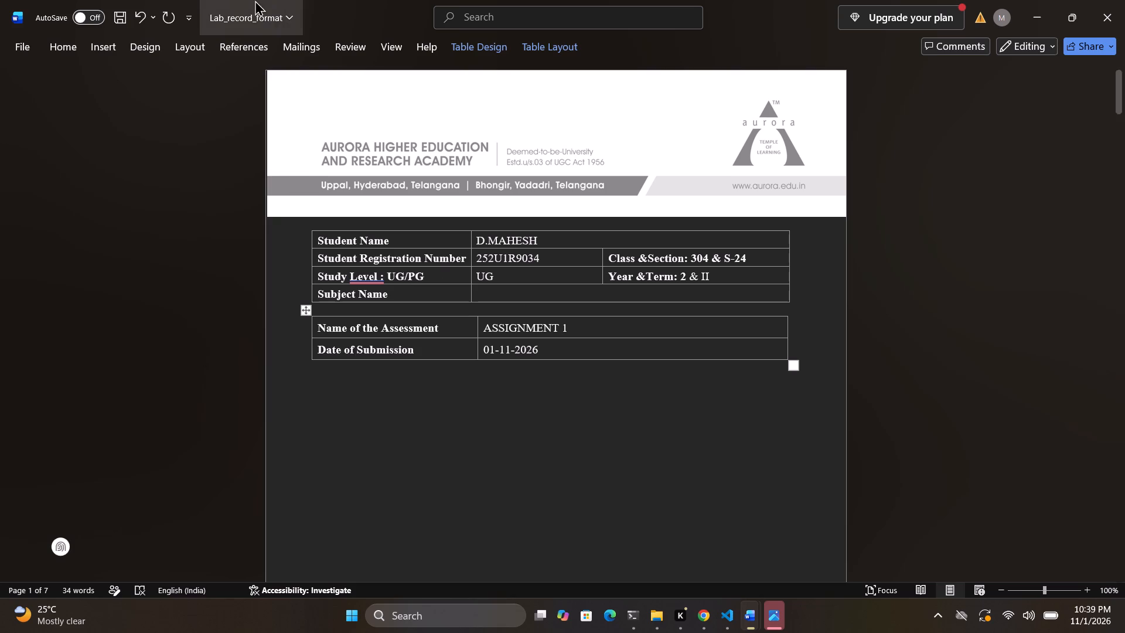
Open the PDF/XPS export options for the document.
{"action": "left_click", "coordinate": [12, 47]}
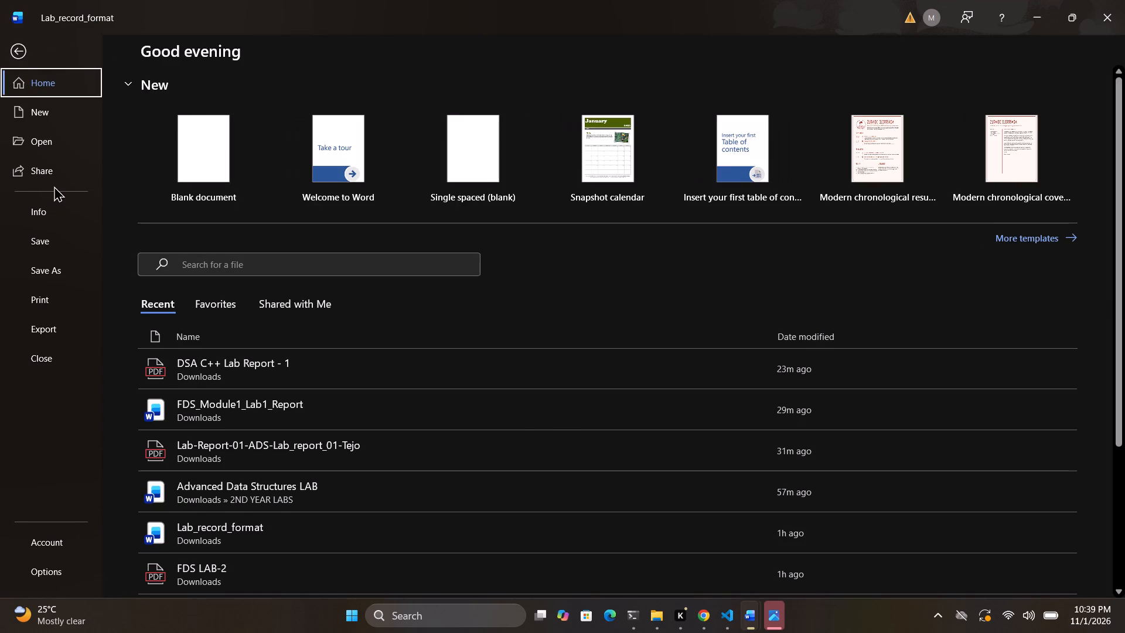
{"action": "left_click", "coordinate": [46, 332]}
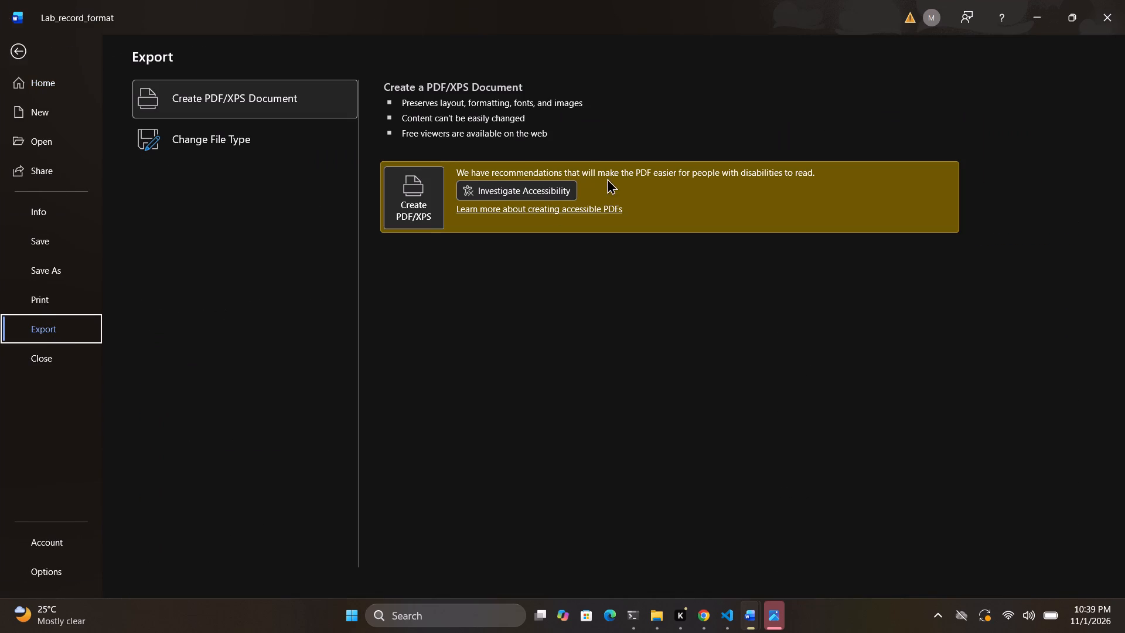
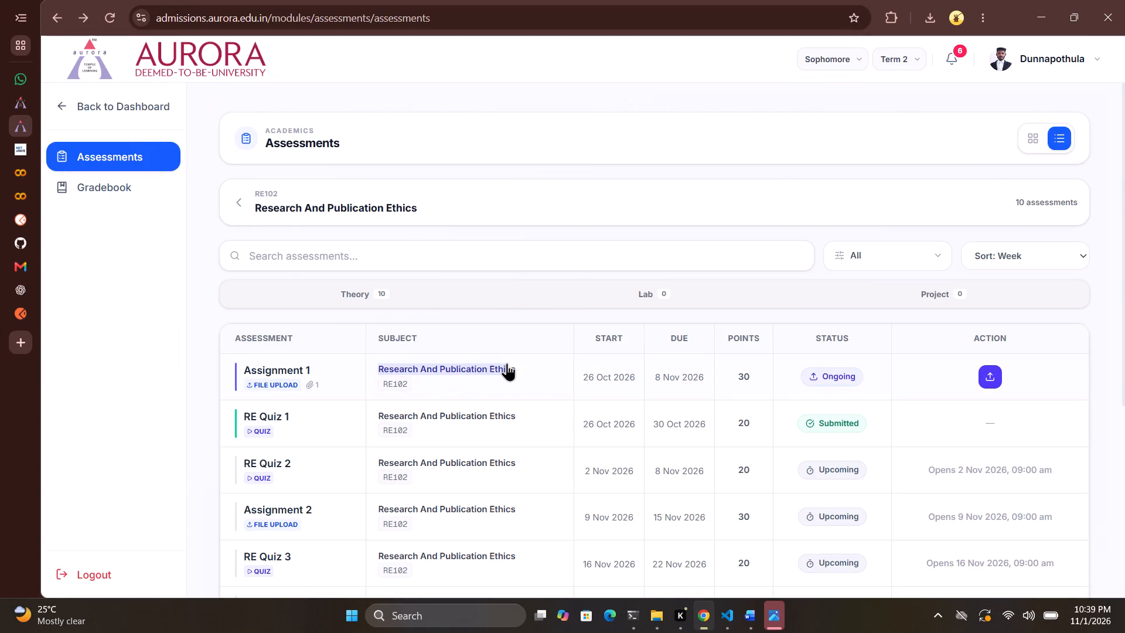
Copy the subject name Research And Publication Ethics from the assessments page into the Subject Name row of the Lab_record_format Word document.
{"action": "left_click_drag", "start_coordinate": [507, 363], "coordinate": [519, 365]}
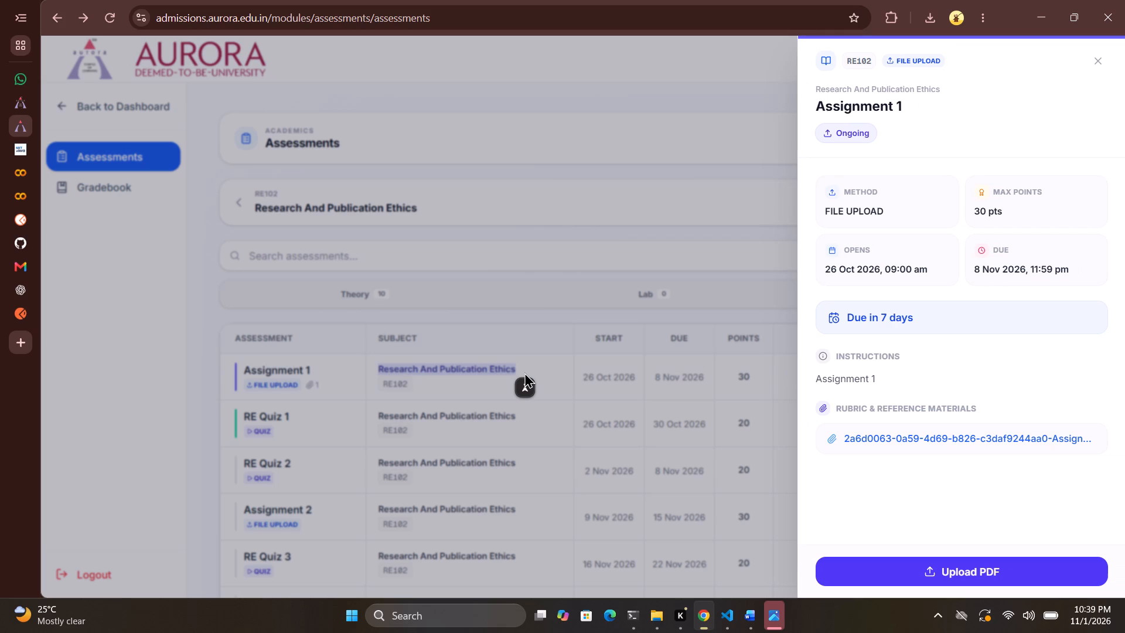
{"action": "key", "text": "ctrl+c"}
{"action": "left_click", "coordinate": [670, 462]}
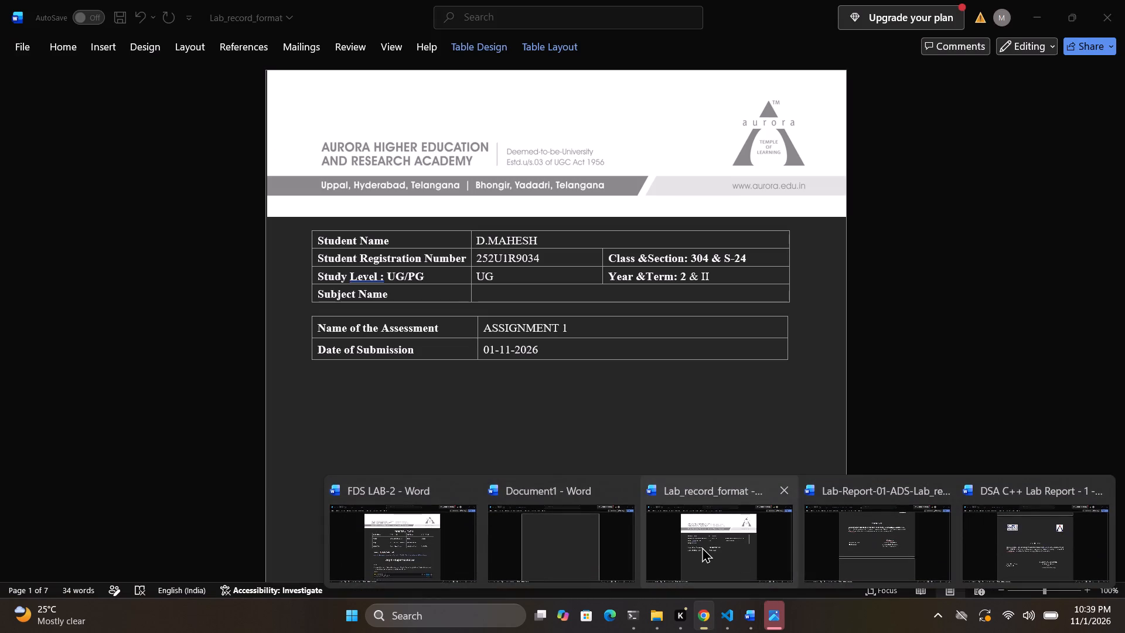
{"action": "left_click", "coordinate": [702, 547]}
{"action": "left_click", "coordinate": [498, 291]}
{"action": "key", "text": "ctrl+v"}
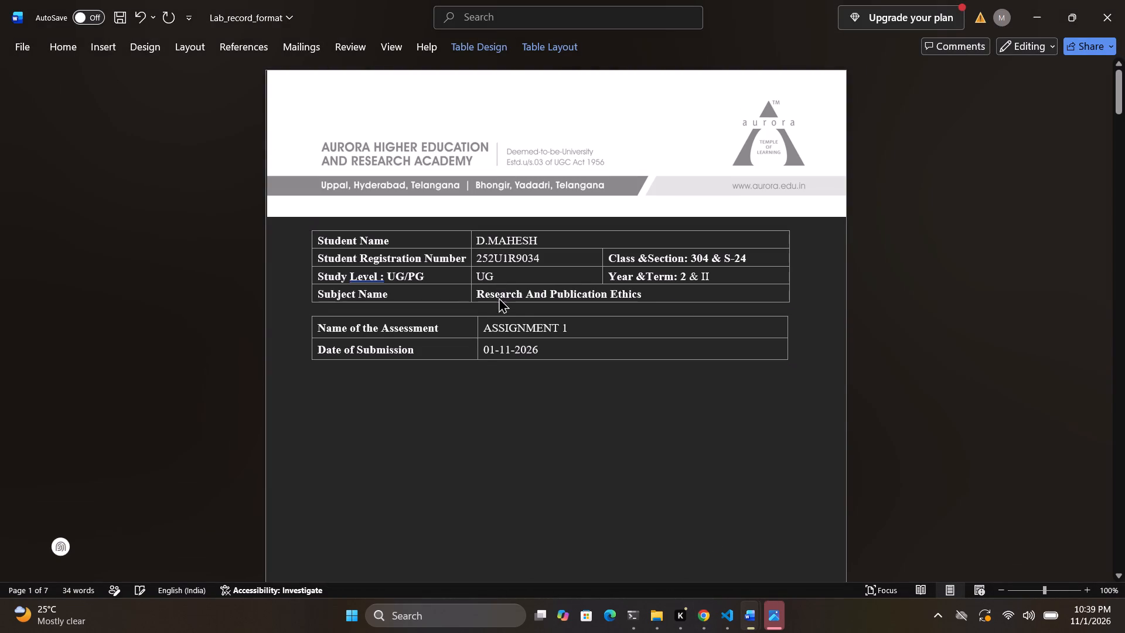
Start exporting the document as a PDF and choose the 2ND YEAR LABS folder as its destination.
{"action": "scroll", "coordinate": [565, 377], "scroll_direction": "down", "scroll_amount": 6}
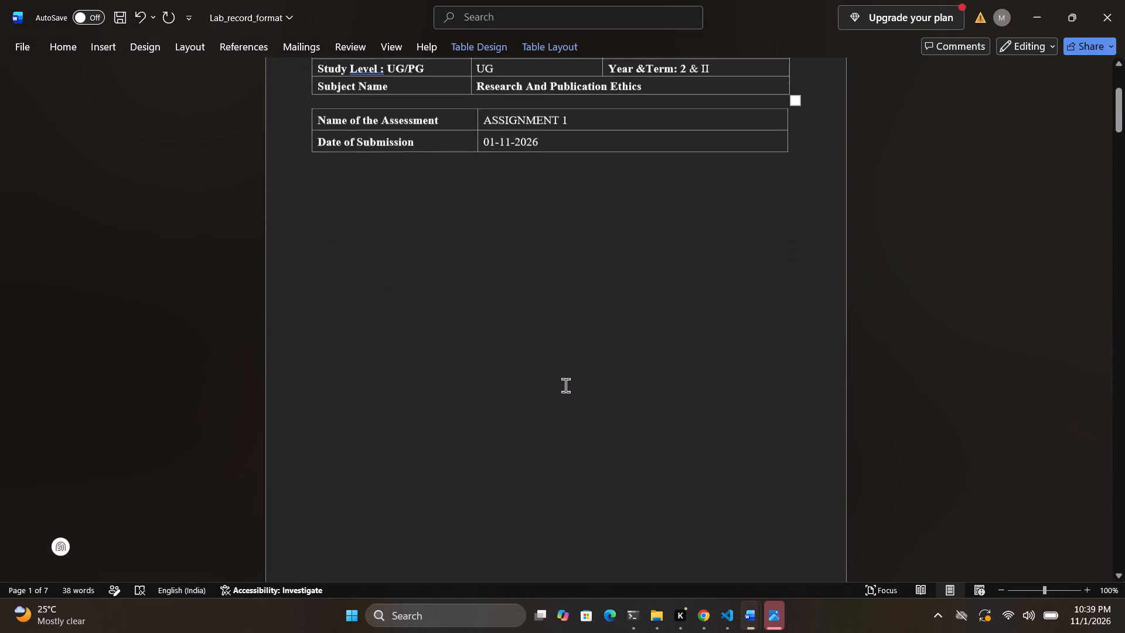
{"action": "scroll", "coordinate": [565, 385], "scroll_direction": "up", "scroll_amount": 4}
{"action": "scroll", "coordinate": [565, 388], "scroll_direction": "down", "scroll_amount": 3}
{"action": "scroll", "coordinate": [596, 411], "scroll_direction": "up", "scroll_amount": 2}
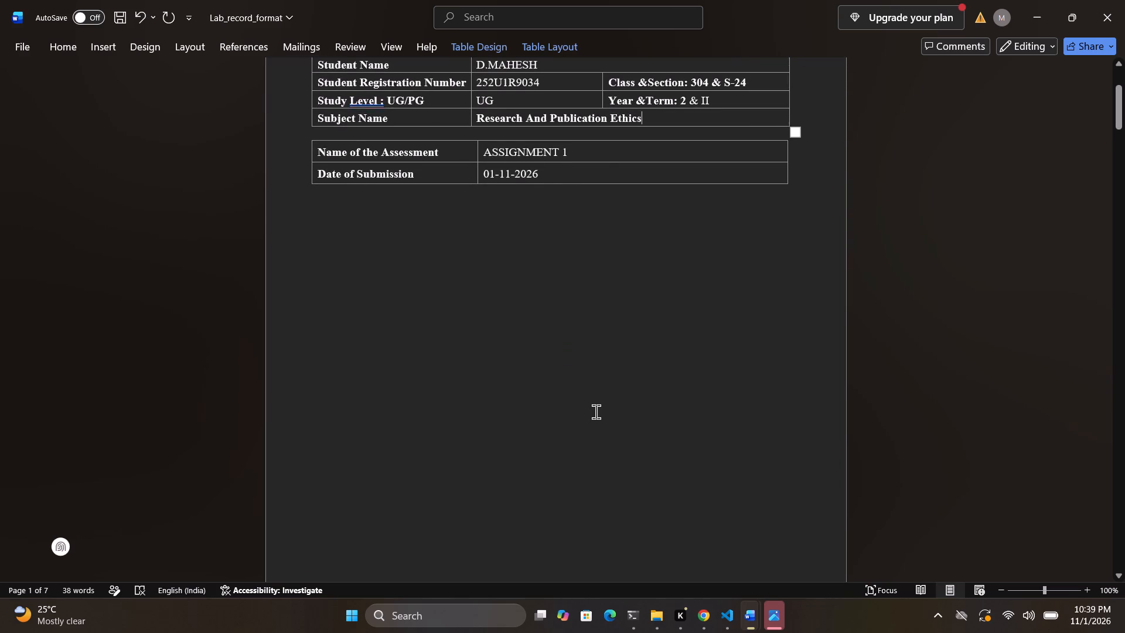
{"action": "scroll", "coordinate": [596, 411], "scroll_direction": "up", "scroll_amount": 4}
{"action": "left_click", "coordinate": [21, 39]}
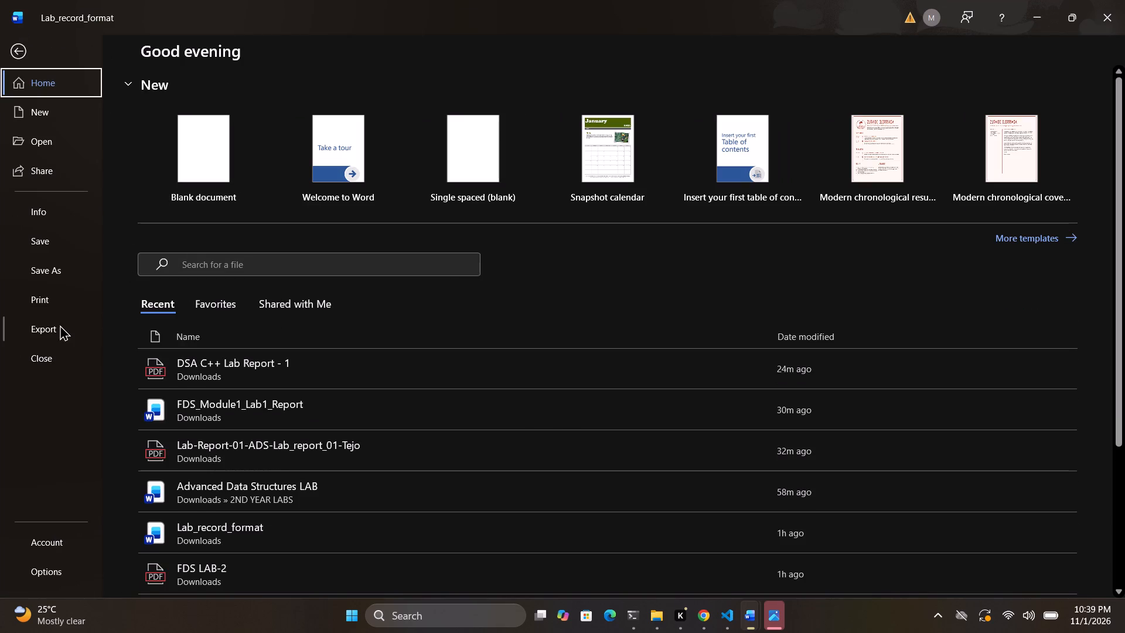
{"action": "left_click", "coordinate": [57, 326]}
{"action": "left_click", "coordinate": [390, 208]}
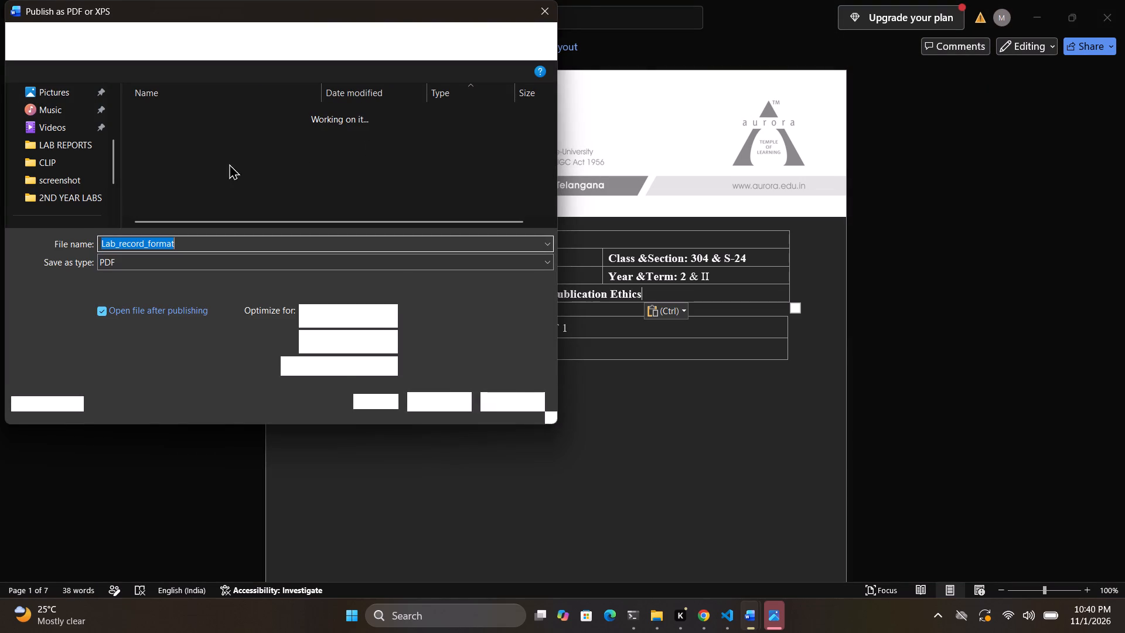
{"action": "left_click", "coordinate": [83, 195]}
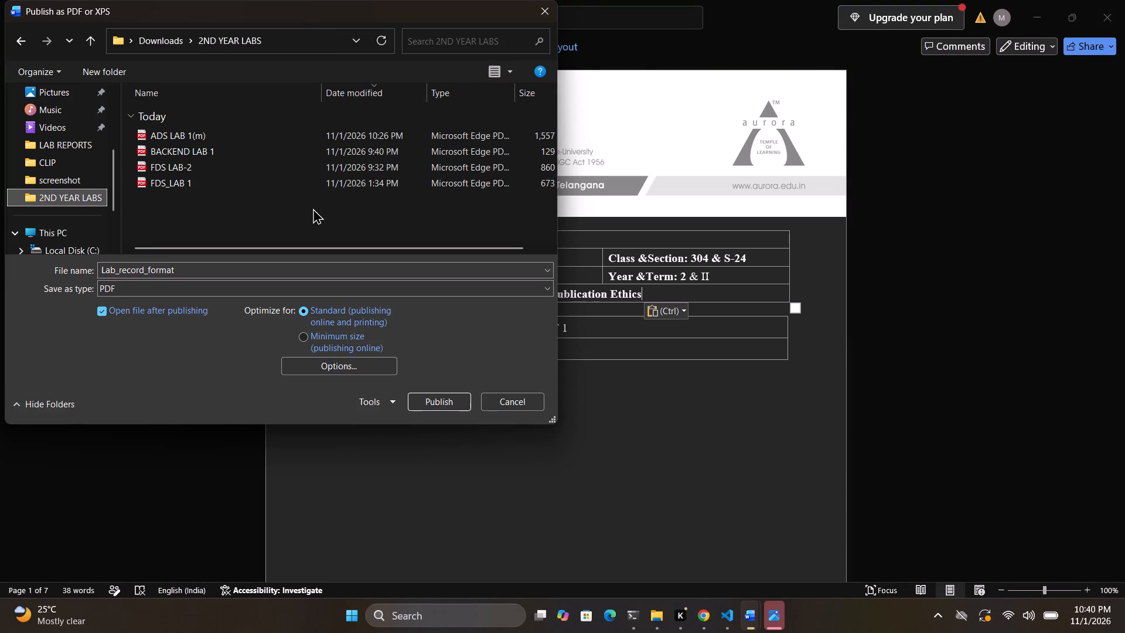
Name the PDF RESEARCH ASS 1 and publish it.
{"action": "left_click", "coordinate": [255, 267]}
{"action": "key", "text": "BackSpace"}
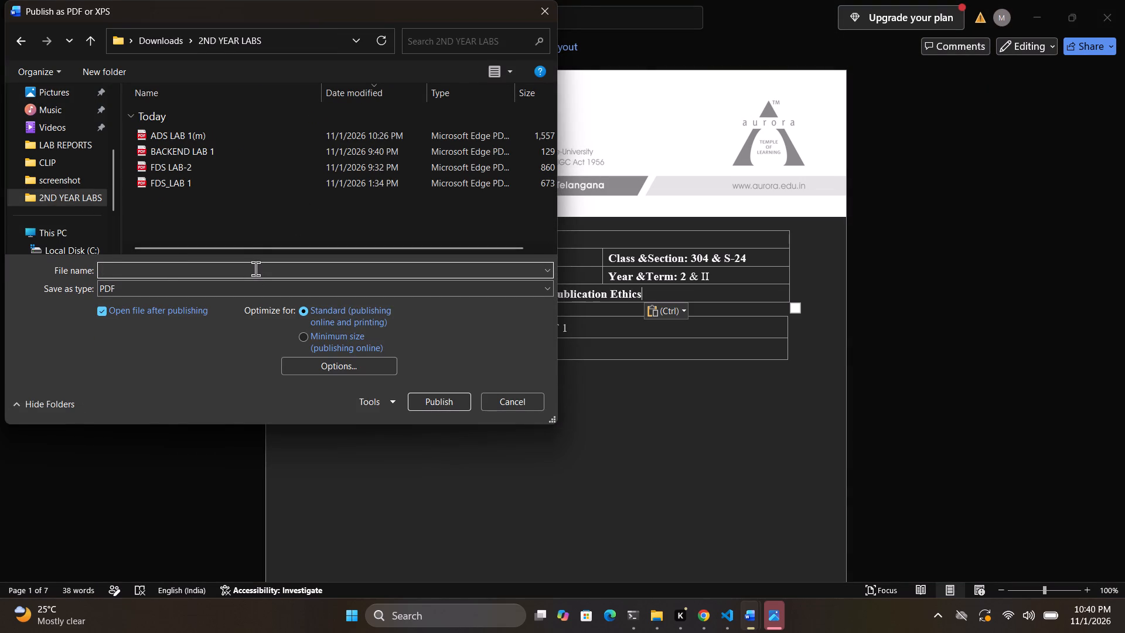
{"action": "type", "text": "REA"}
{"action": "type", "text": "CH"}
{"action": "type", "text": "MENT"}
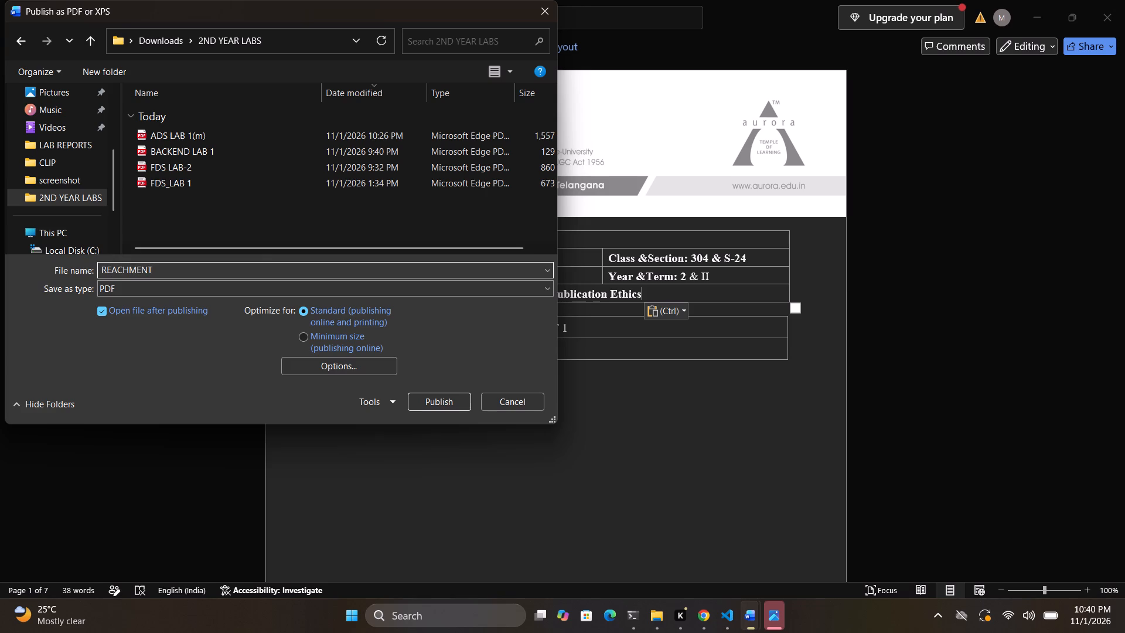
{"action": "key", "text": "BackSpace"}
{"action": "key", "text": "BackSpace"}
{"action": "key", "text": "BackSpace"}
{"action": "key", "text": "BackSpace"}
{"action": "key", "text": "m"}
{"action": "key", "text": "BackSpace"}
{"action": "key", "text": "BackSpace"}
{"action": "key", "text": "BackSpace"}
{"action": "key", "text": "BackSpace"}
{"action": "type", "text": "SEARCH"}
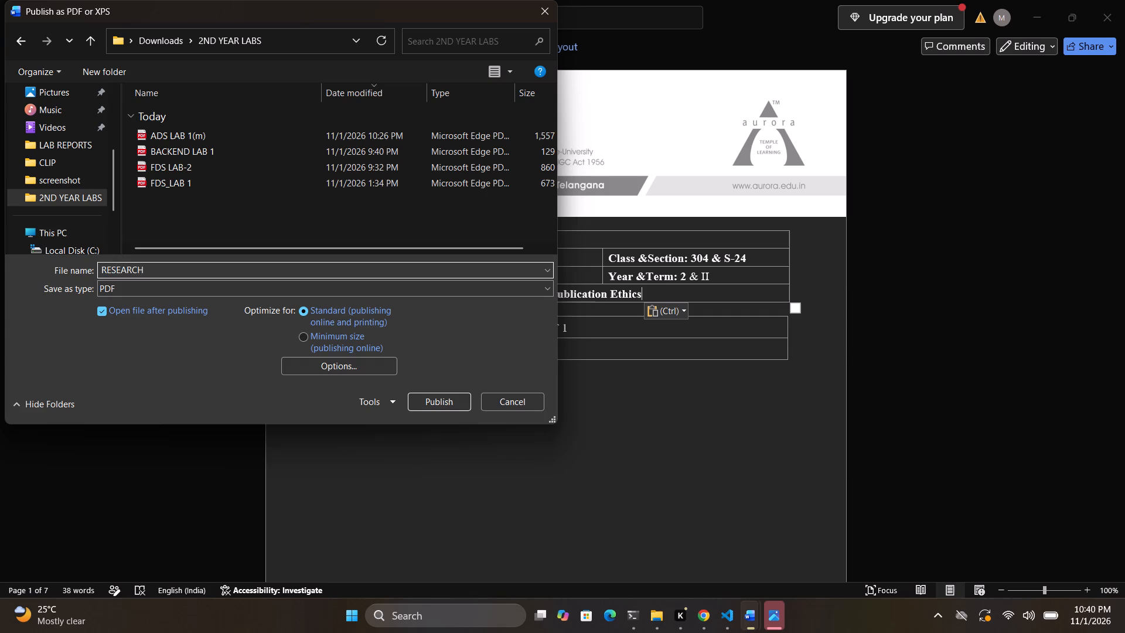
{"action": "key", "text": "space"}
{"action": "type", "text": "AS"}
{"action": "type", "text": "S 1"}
{"action": "left_click", "coordinate": [423, 396]}
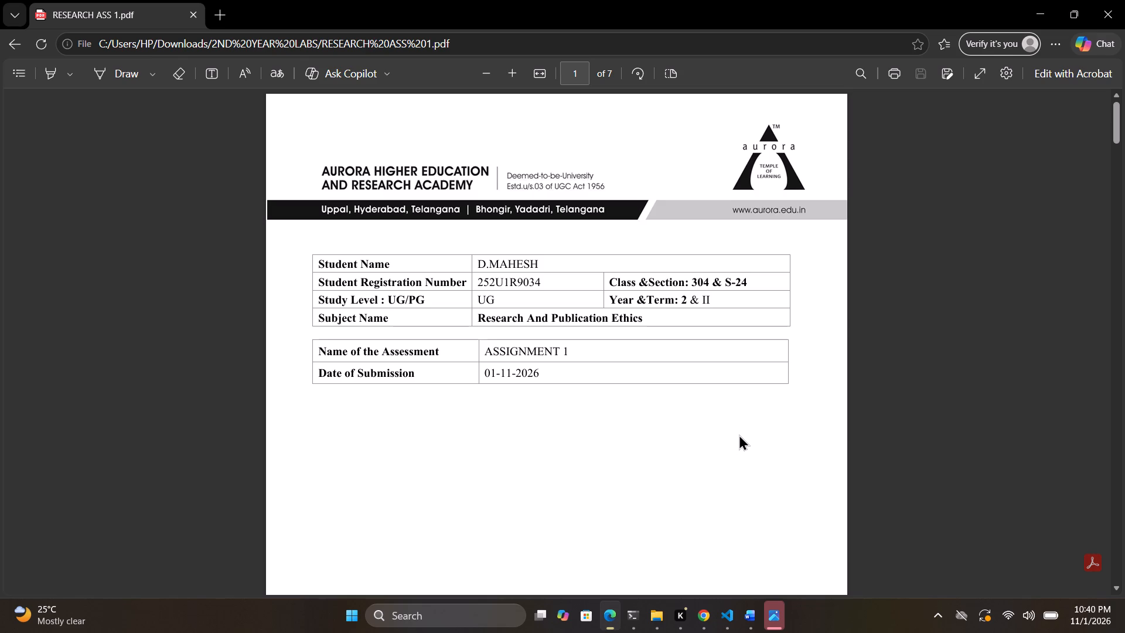
Review the exported RESEARCH ASS 1 PDF, checking the header tables and the handwritten assignment pages.
{"action": "scroll", "coordinate": [602, 401], "scroll_direction": "down", "scroll_amount": 4}
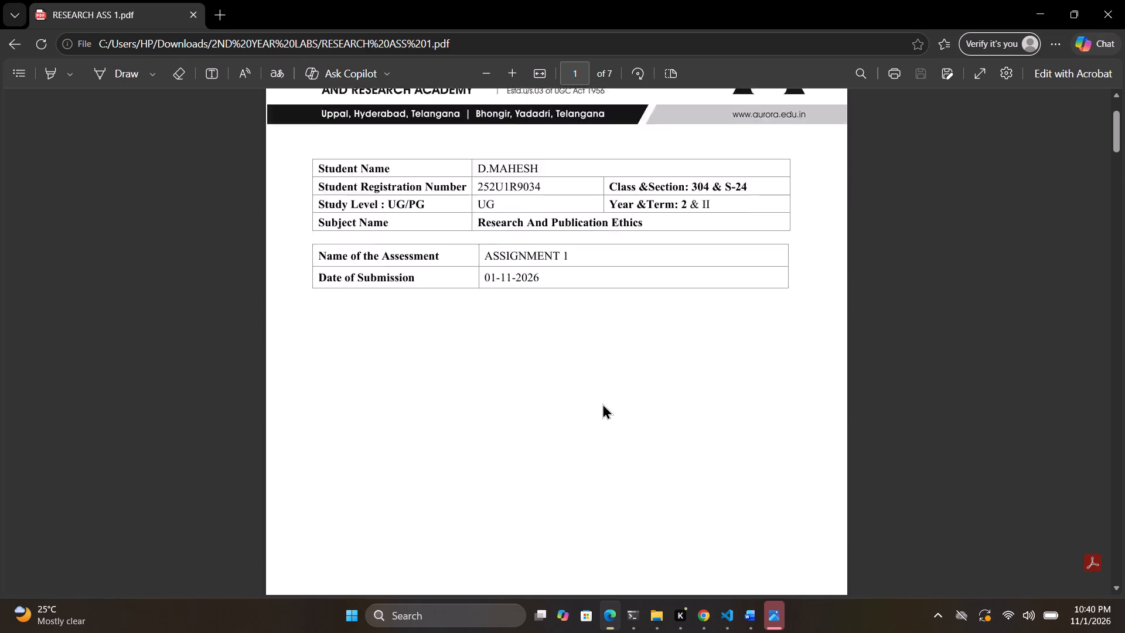
{"action": "scroll", "coordinate": [602, 403], "scroll_direction": "down", "scroll_amount": 8}
{"action": "scroll", "coordinate": [602, 406], "scroll_direction": "up", "scroll_amount": 4}
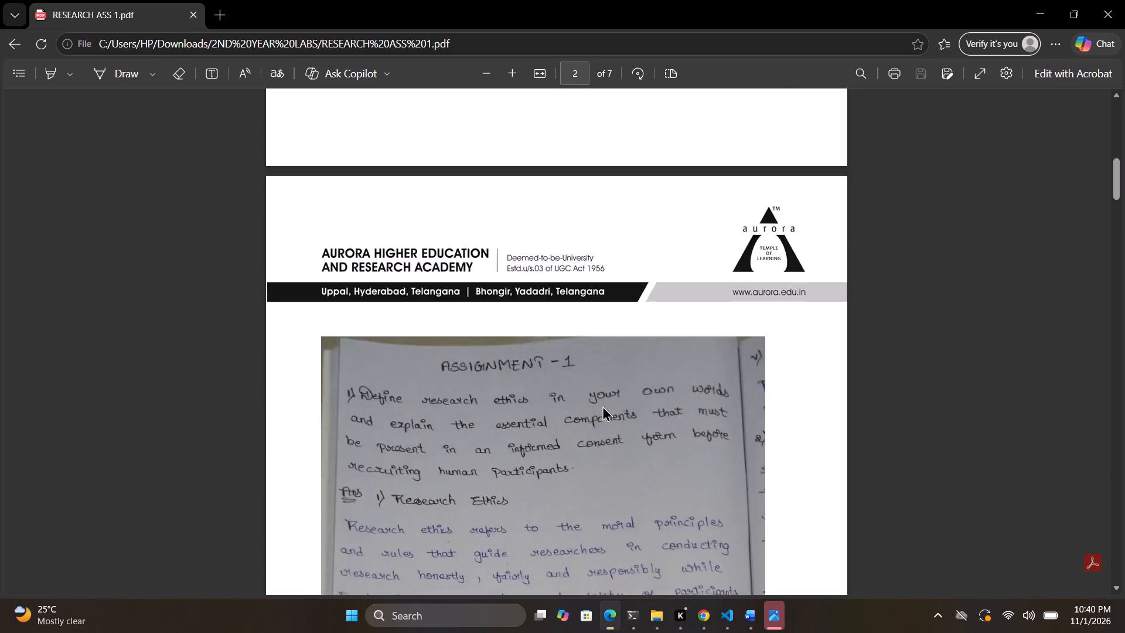
{"action": "scroll", "coordinate": [602, 406], "scroll_direction": "up", "scroll_amount": 9}
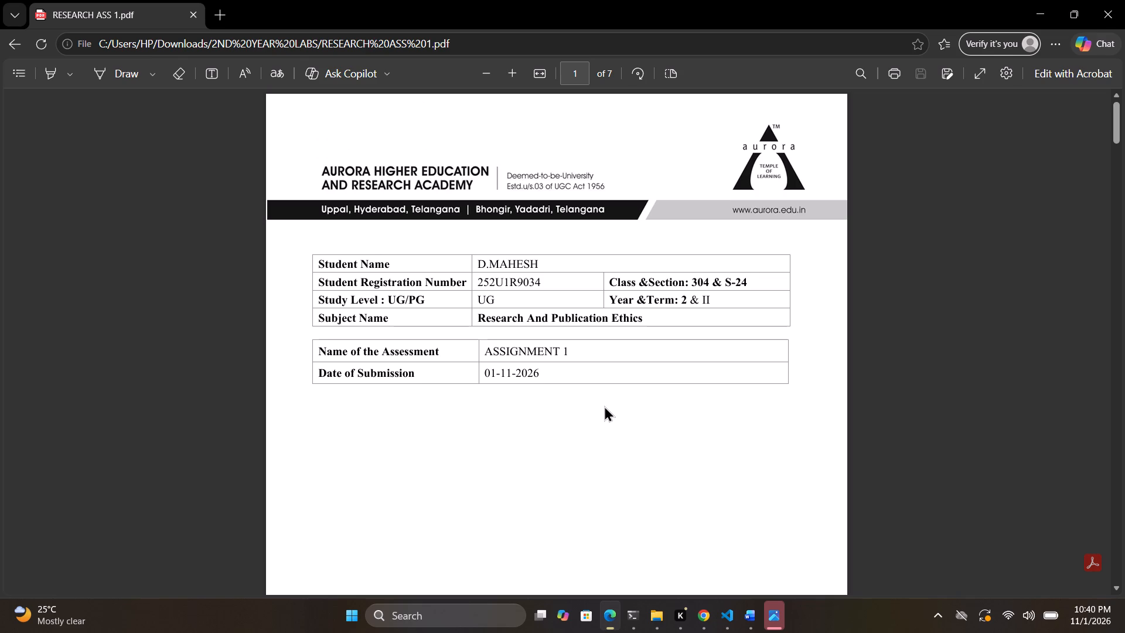
{"action": "scroll", "coordinate": [612, 404], "scroll_direction": "up", "scroll_amount": 5}
{"action": "scroll", "coordinate": [612, 404], "scroll_direction": "down", "scroll_amount": 4}
{"action": "scroll", "coordinate": [612, 404], "scroll_direction": "up", "scroll_amount": 5}
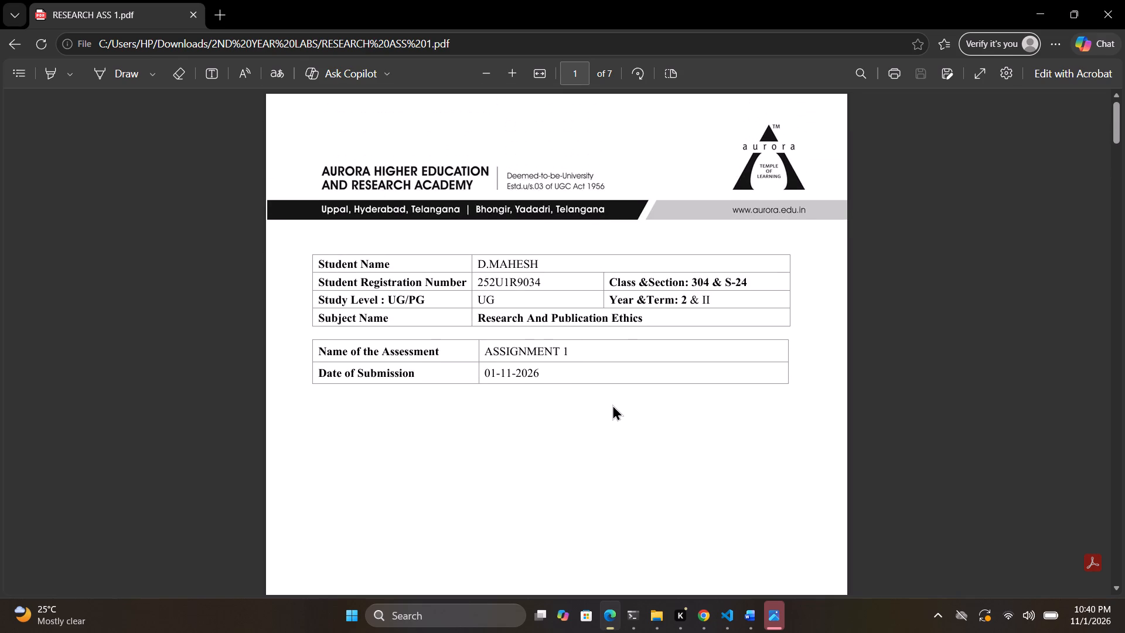
{"action": "scroll", "coordinate": [612, 404], "scroll_direction": "down", "scroll_amount": 16}
{"action": "scroll", "coordinate": [612, 409], "scroll_direction": "up", "scroll_amount": 4}
{"action": "scroll", "coordinate": [612, 409], "scroll_direction": "down", "scroll_amount": 3}
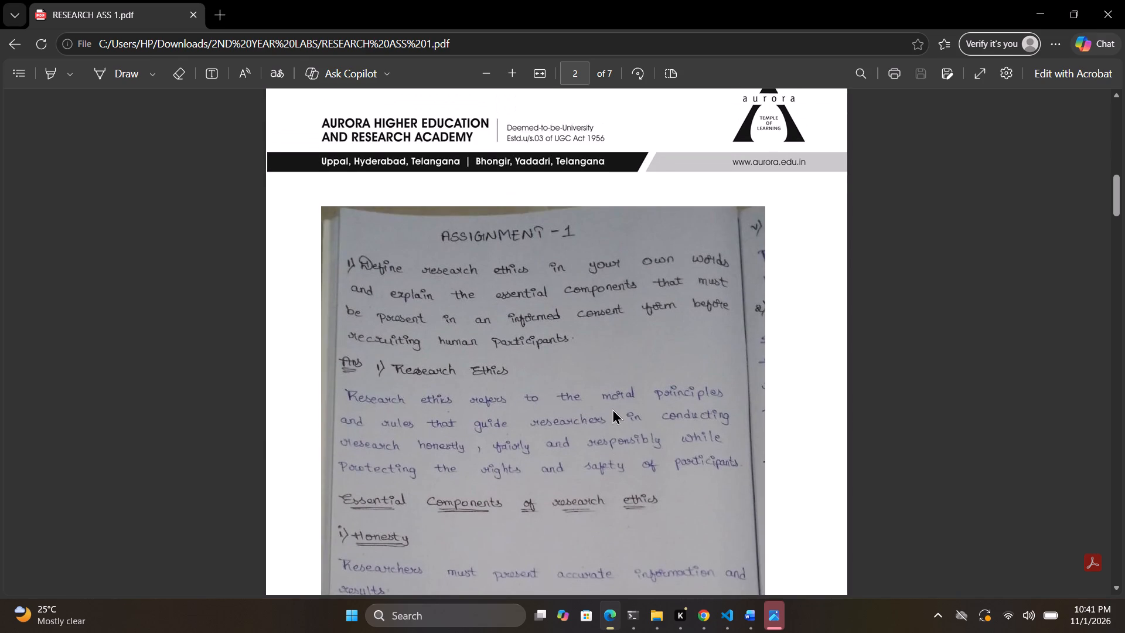
{"action": "scroll", "coordinate": [612, 409], "scroll_direction": "down", "scroll_amount": 13}
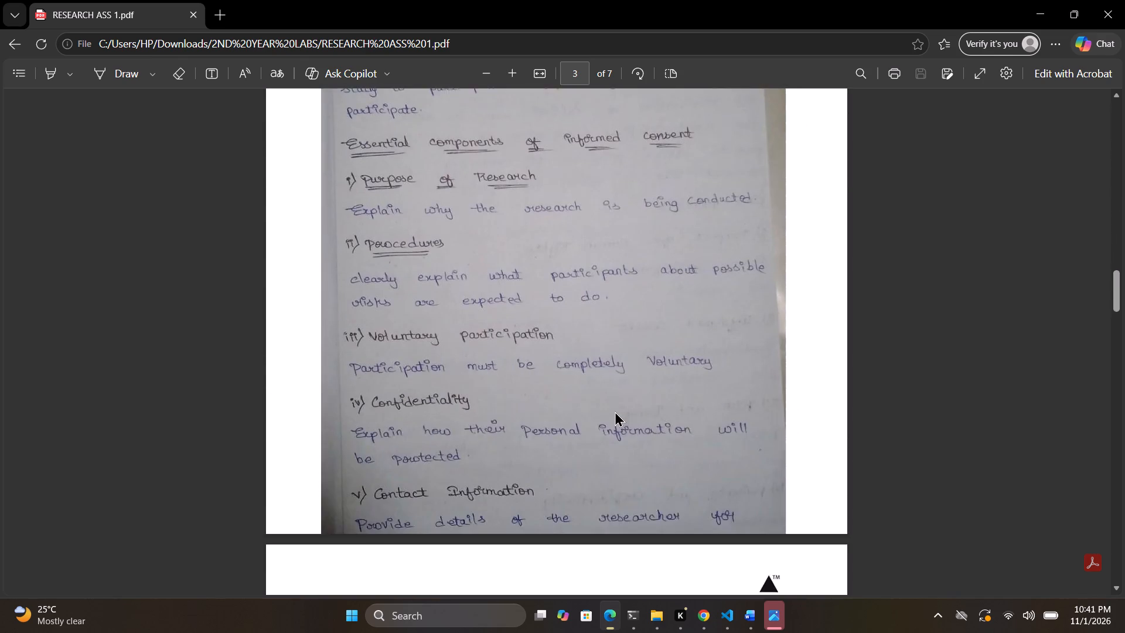
{"action": "scroll", "coordinate": [615, 411], "scroll_direction": "down", "scroll_amount": 12}
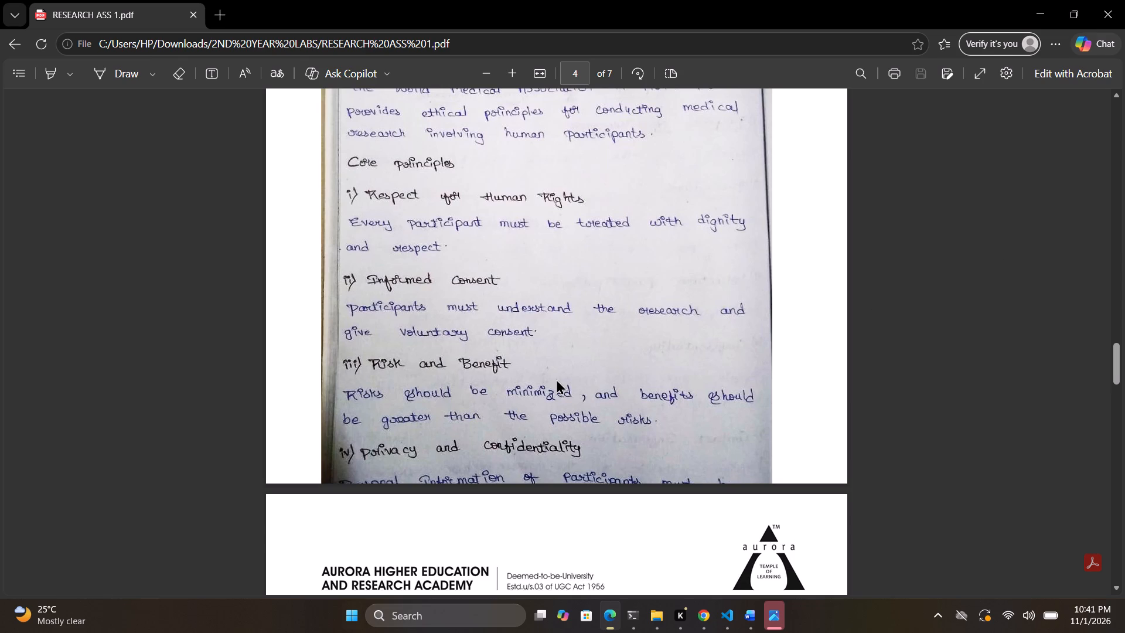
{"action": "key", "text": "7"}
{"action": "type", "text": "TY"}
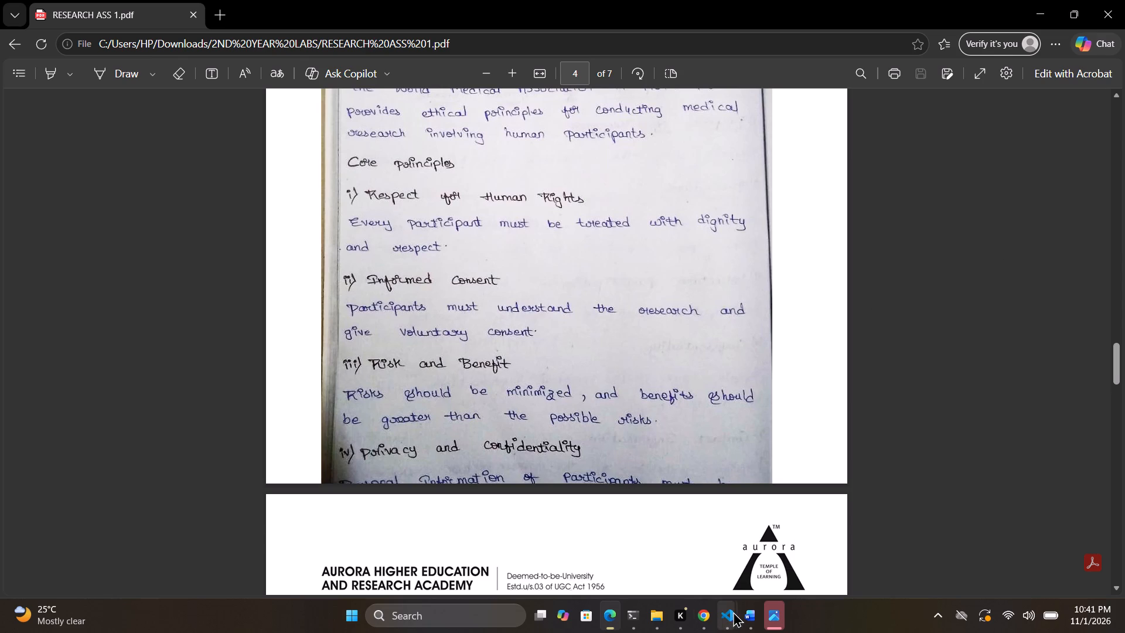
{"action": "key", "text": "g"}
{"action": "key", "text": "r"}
Switch back to the Lab_record_format Word document and replace the Student Name entry with the second student's name.
{"action": "left_click", "coordinate": [739, 612]}
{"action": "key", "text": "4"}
{"action": "left_click", "coordinate": [722, 543]}
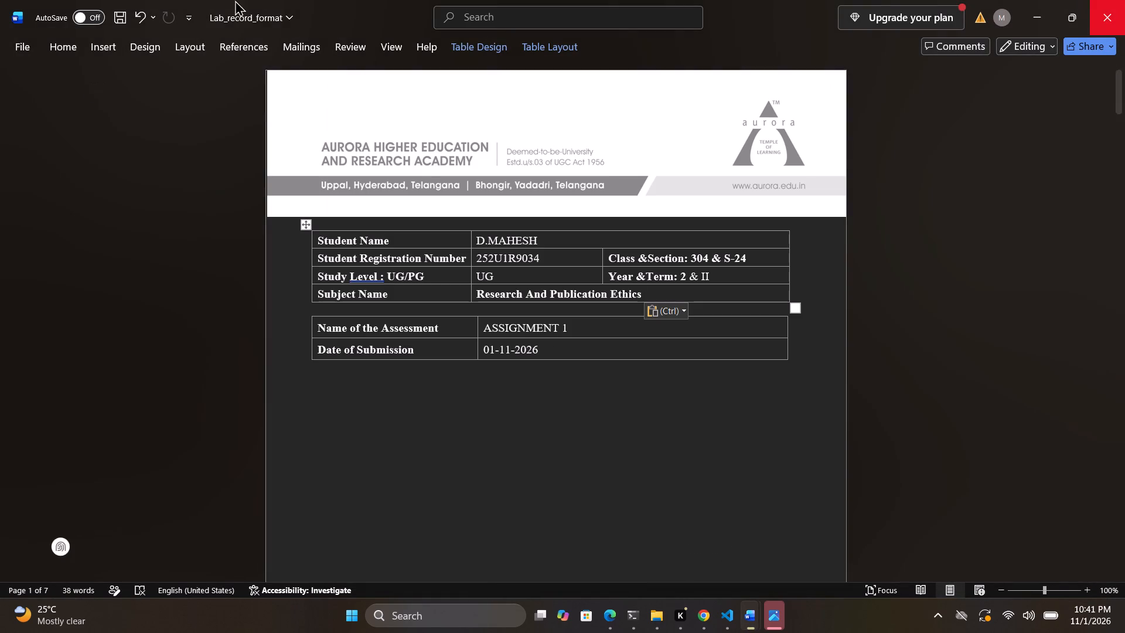
{"action": "left_click", "coordinate": [579, 239]}
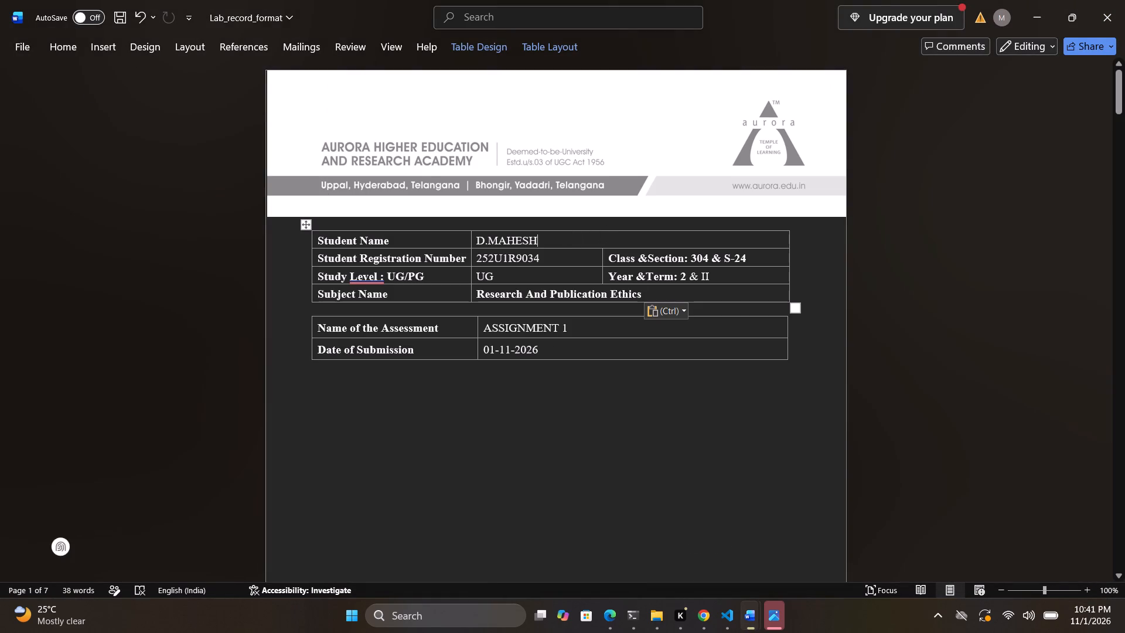
{"action": "key", "text": "BackSpace"}
{"action": "key", "text": "BackSpace"}
{"action": "key", "text": "BackSpace"}
{"action": "key", "text": "BackSpace"}
{"action": "key", "text": "BackSpace"}
{"action": "key", "text": "BackSpace"}
{"action": "key", "text": "BackSpace"}
{"action": "key", "text": "BackSpace"}
{"action": "key", "text": "BackSpace"}
{"action": "key", "text": "BackSpace"}
{"action": "key", "text": "BackSpace"}
{"action": "key", "text": "BackSpace"}
{"action": "key", "text": "BackSpace"}
{"action": "key", "text": "BackSpace"}
{"action": "key", "text": "BackSpace"}
{"action": "key", "text": "BackSpace"}
{"action": "key", "text": "BackSpace"}
{"action": "key", "text": "BackSpace"}
{"action": "key", "text": "BackSpace"}
{"action": "key", "text": "BackSpace"}
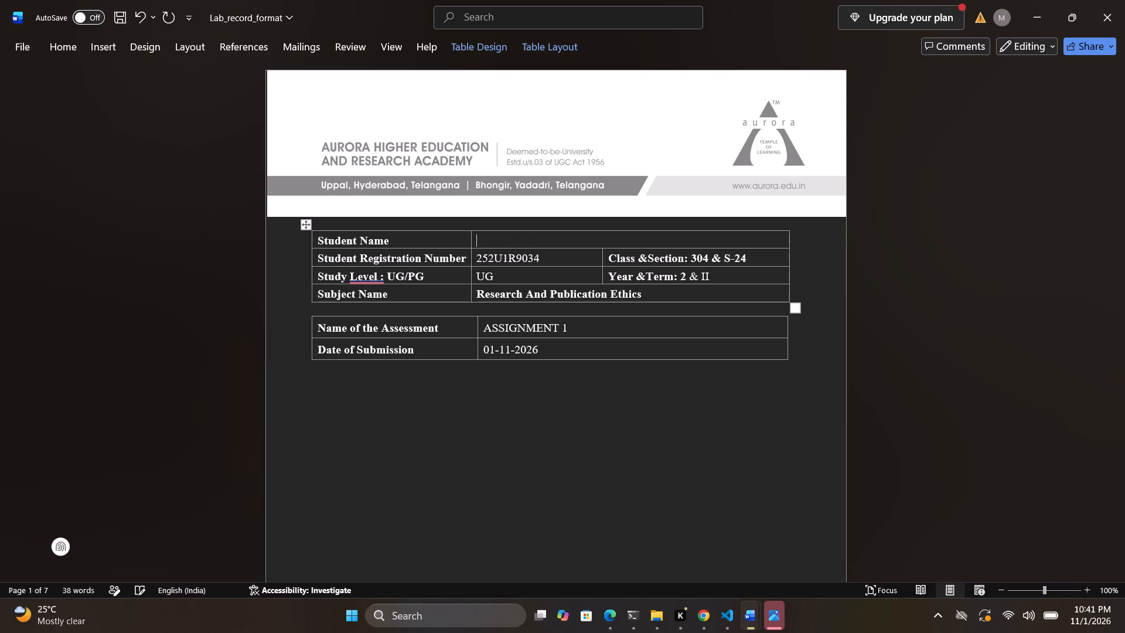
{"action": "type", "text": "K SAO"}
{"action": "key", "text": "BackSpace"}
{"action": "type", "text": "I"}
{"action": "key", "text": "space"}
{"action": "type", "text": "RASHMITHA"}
Replace the last two digits of the Student Registration Number with those of the second student.
{"action": "left_click", "coordinate": [554, 260]}
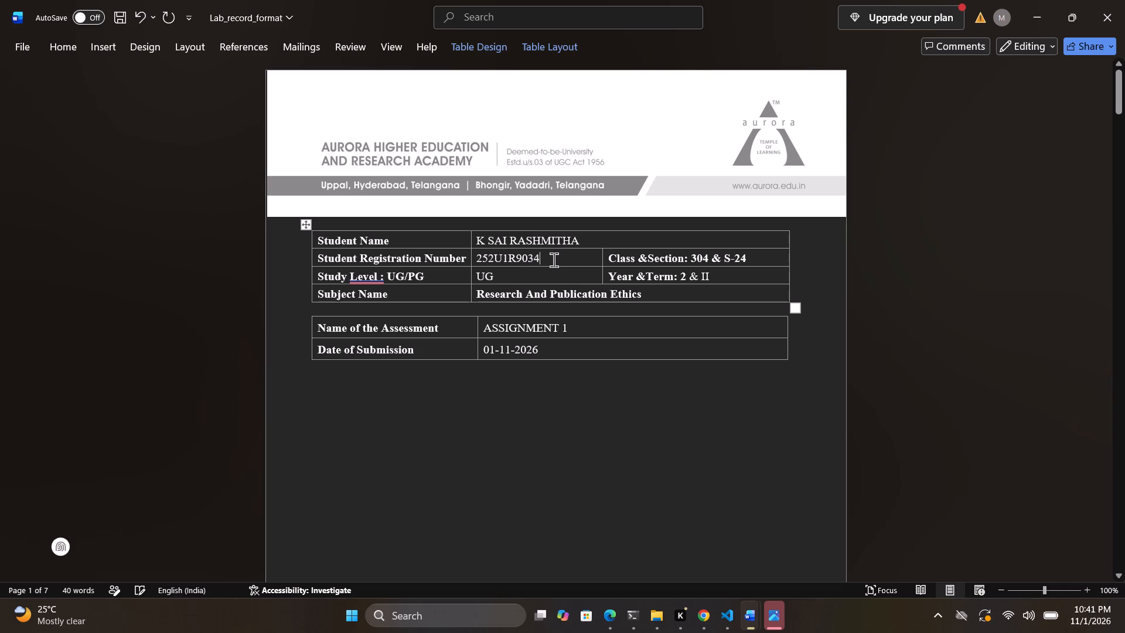
{"action": "key", "text": "BackSpace"}
{"action": "key", "text": "BackSpace"}
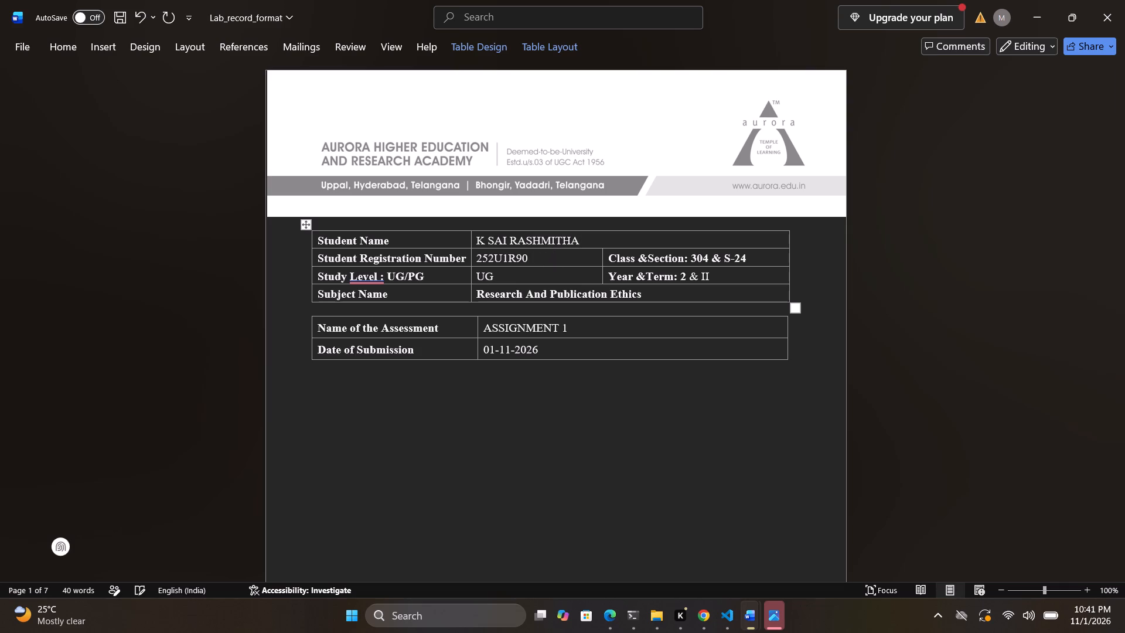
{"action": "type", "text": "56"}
Start exporting the document as a PDF and name the file RESEARCH ASSI 1 (r).
{"action": "left_click", "coordinate": [16, 50]}
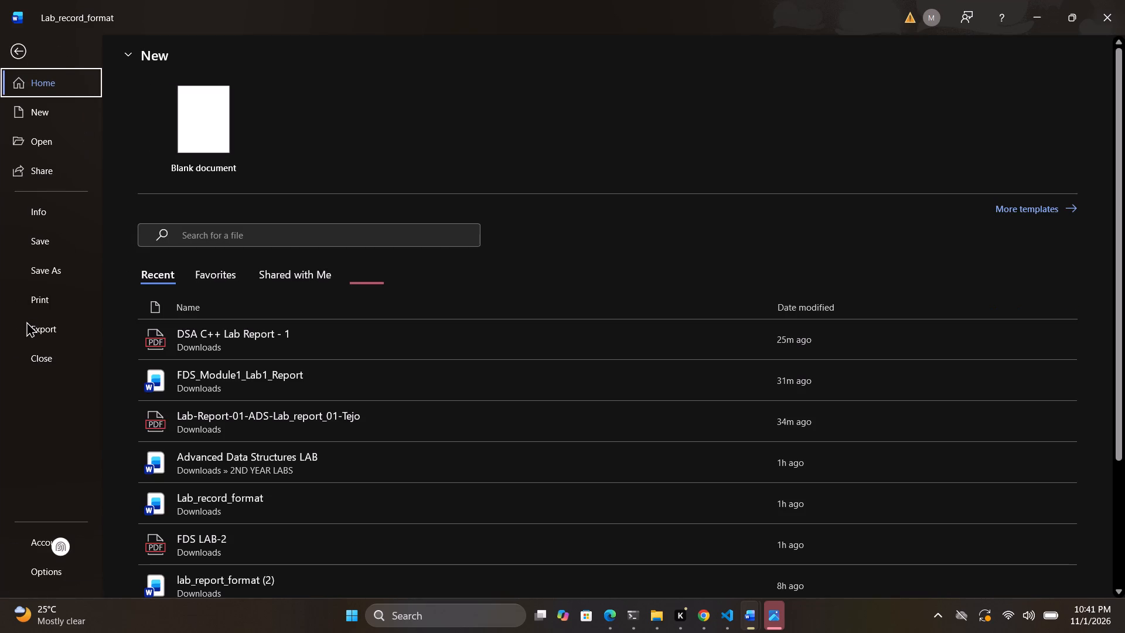
{"action": "left_click", "coordinate": [27, 332]}
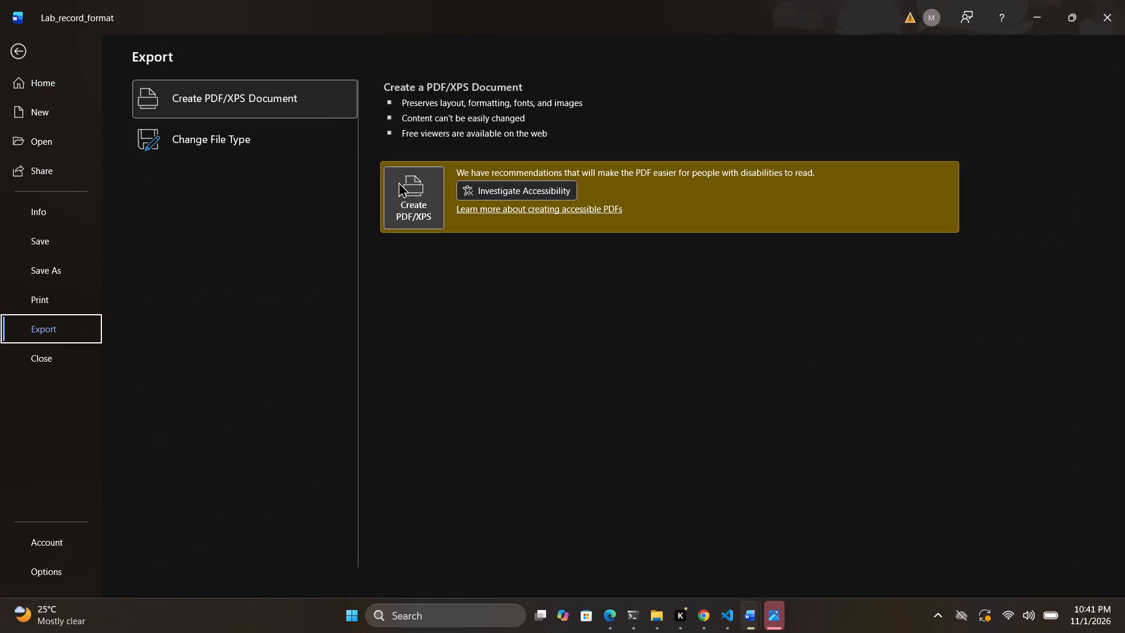
{"action": "left_click", "coordinate": [398, 182]}
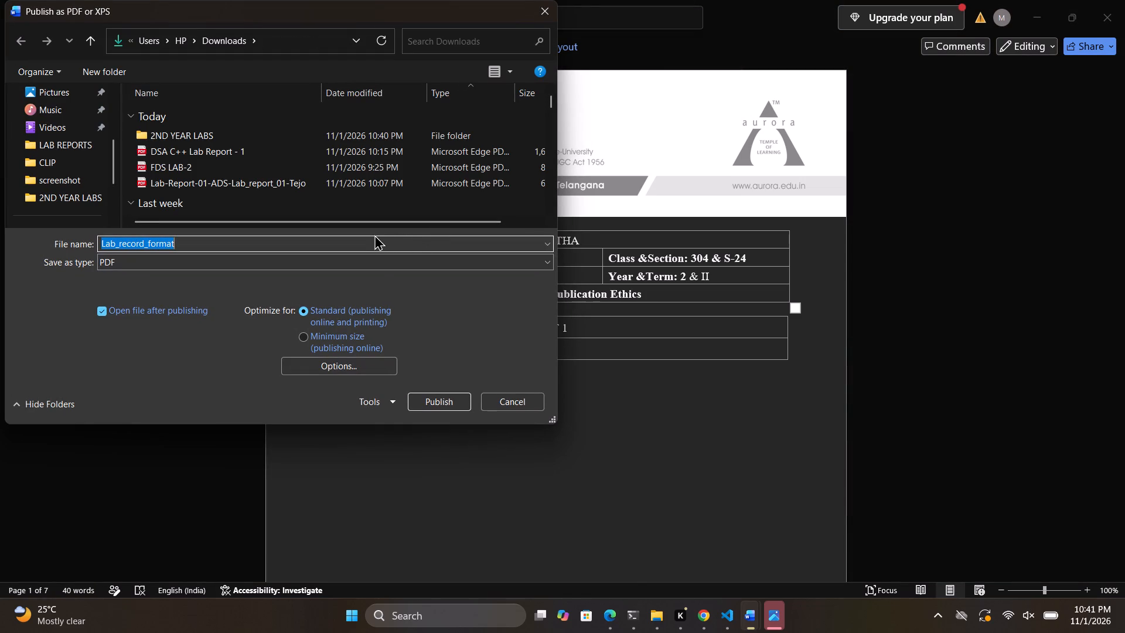
{"action": "key", "text": "BackSpace"}
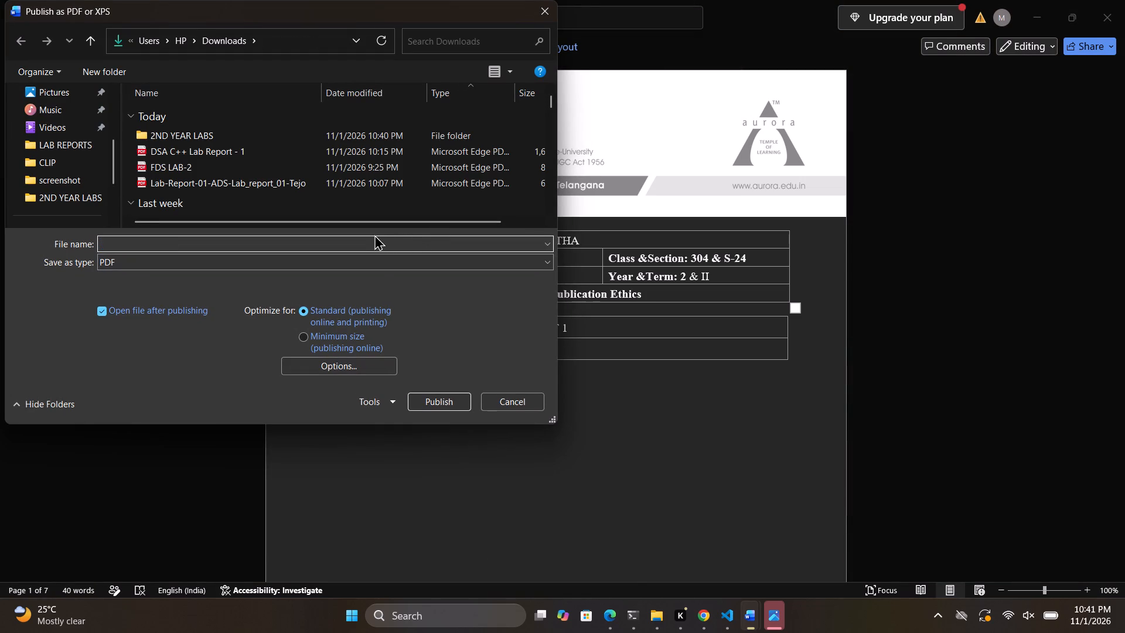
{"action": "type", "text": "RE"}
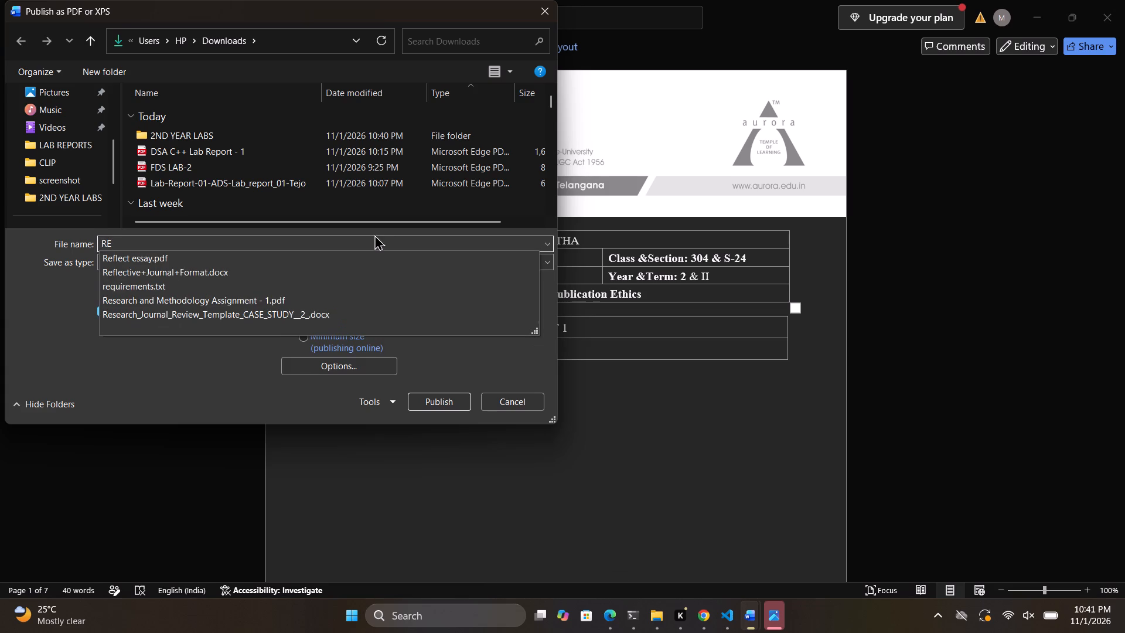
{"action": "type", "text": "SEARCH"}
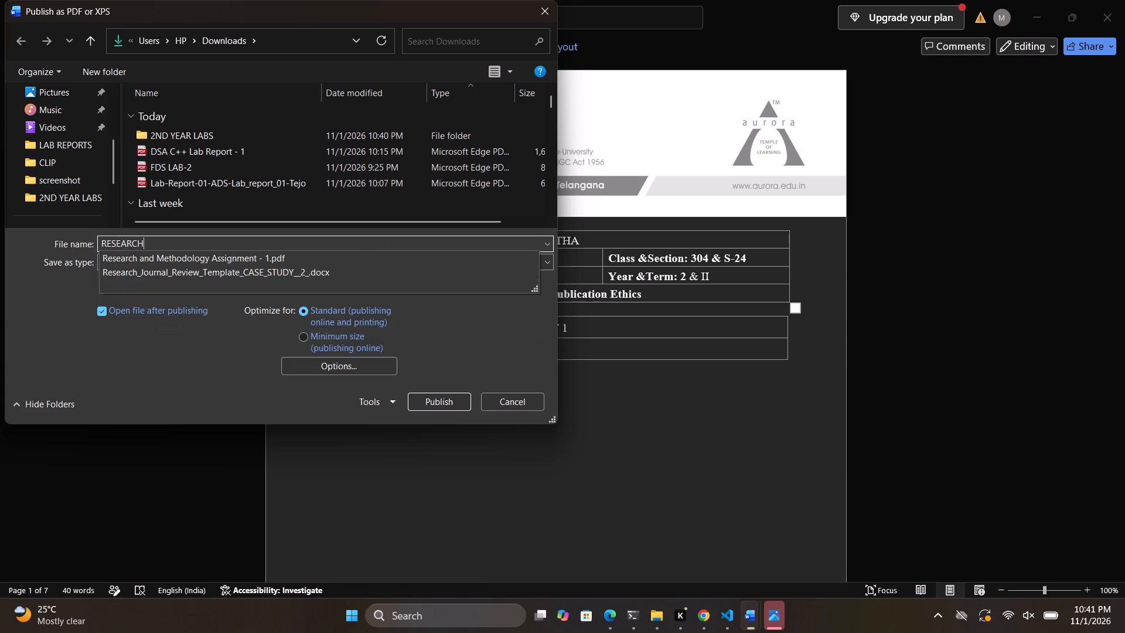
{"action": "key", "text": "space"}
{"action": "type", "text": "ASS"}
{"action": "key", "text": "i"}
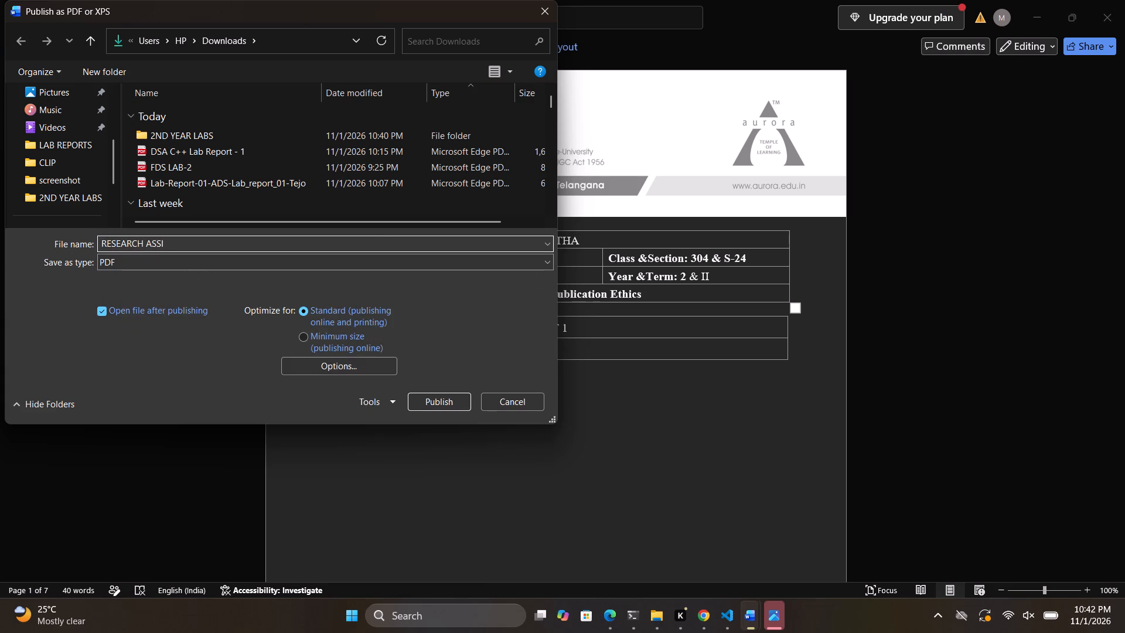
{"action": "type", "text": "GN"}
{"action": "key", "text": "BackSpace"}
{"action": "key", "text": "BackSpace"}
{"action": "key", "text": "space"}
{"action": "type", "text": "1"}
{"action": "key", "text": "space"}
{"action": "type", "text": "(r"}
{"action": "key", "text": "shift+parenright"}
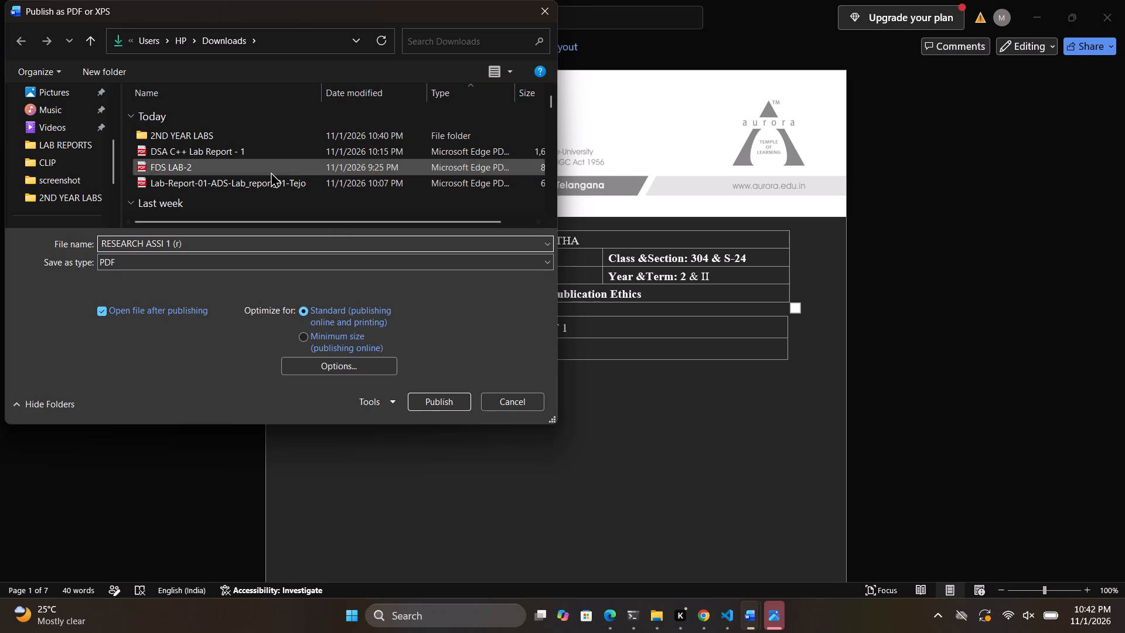
Choose the 2ND YEAR LABS folder as the destination and publish the PDF.
{"action": "left_click", "coordinate": [88, 194]}
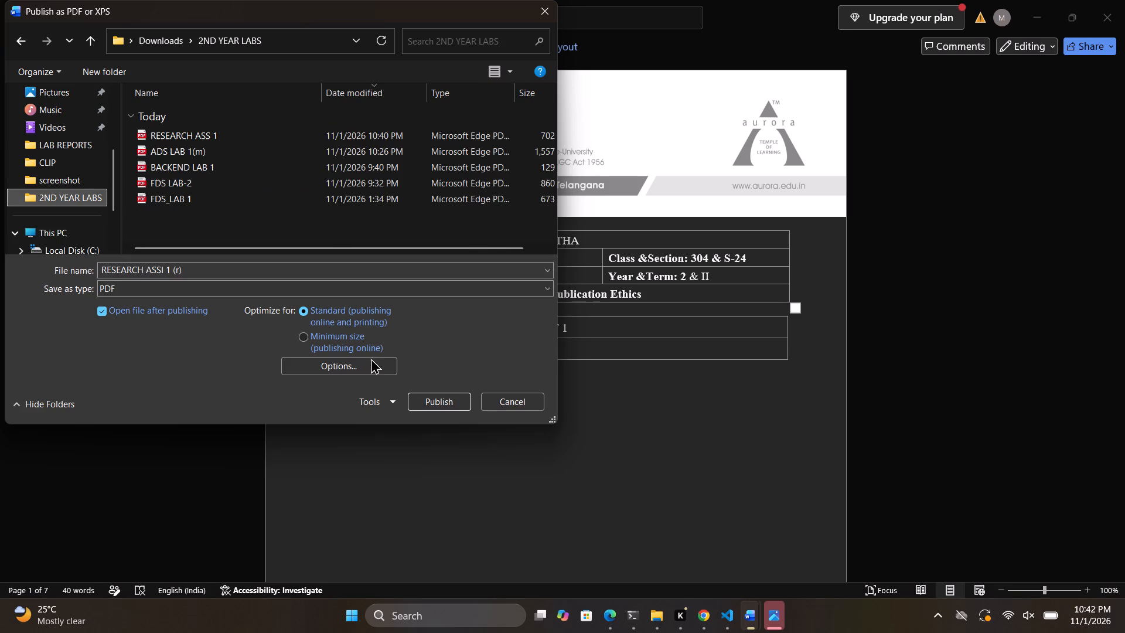
{"action": "left_click", "coordinate": [444, 397]}
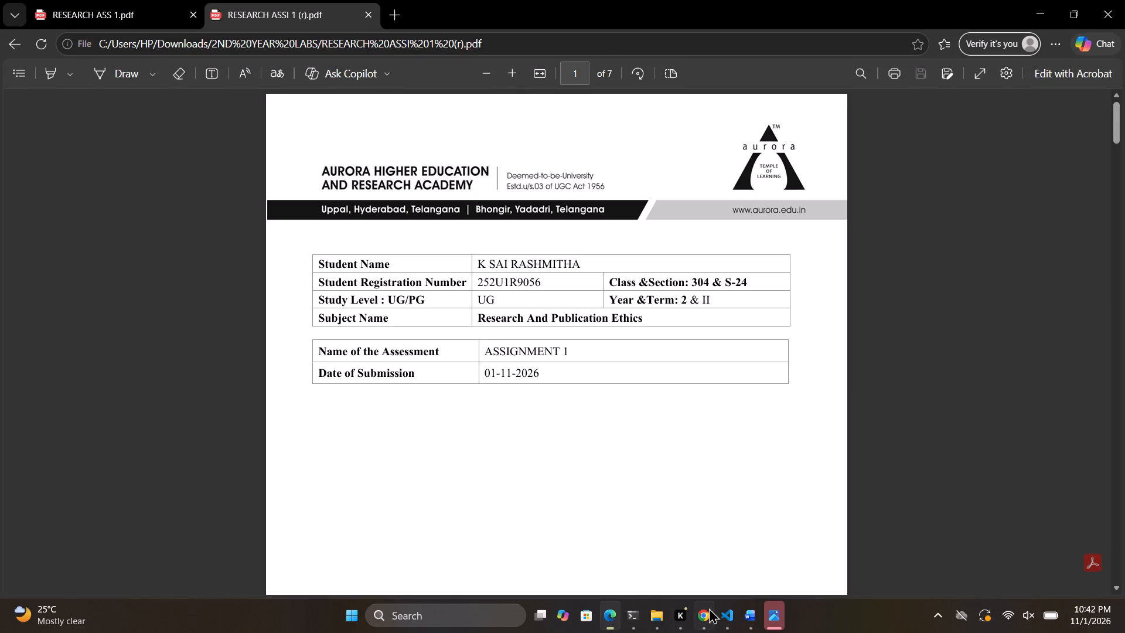
Switch to the Aurora assessments page in Chrome and upload RESEARCH ASS 1 as the Assignment 1 submission.
{"action": "left_click", "coordinate": [705, 614]}
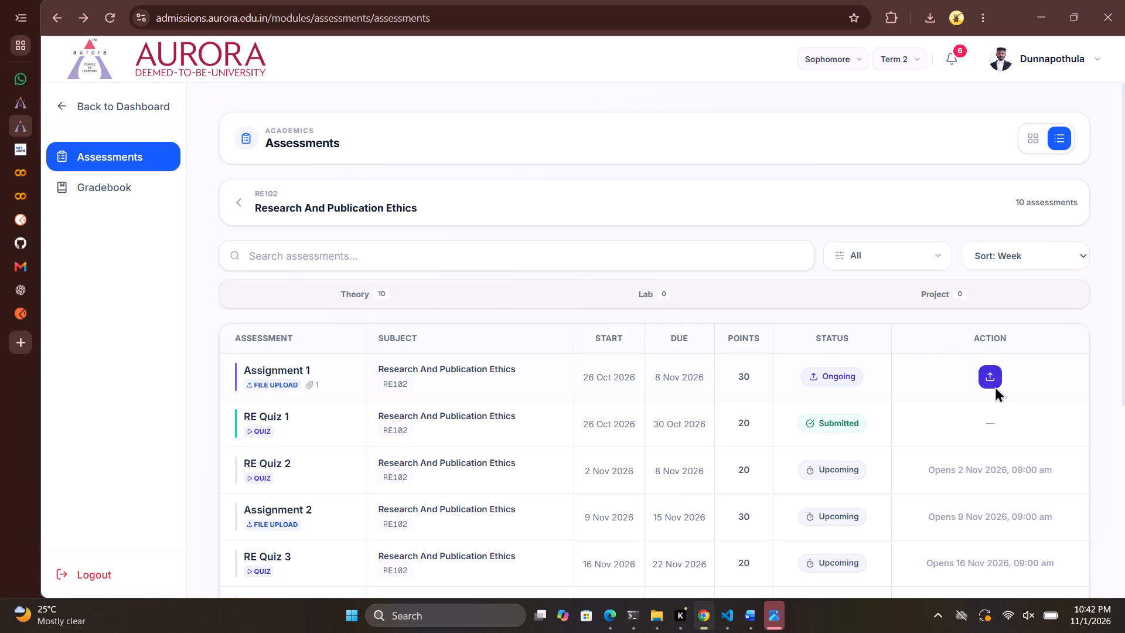
{"action": "left_click", "coordinate": [995, 386]}
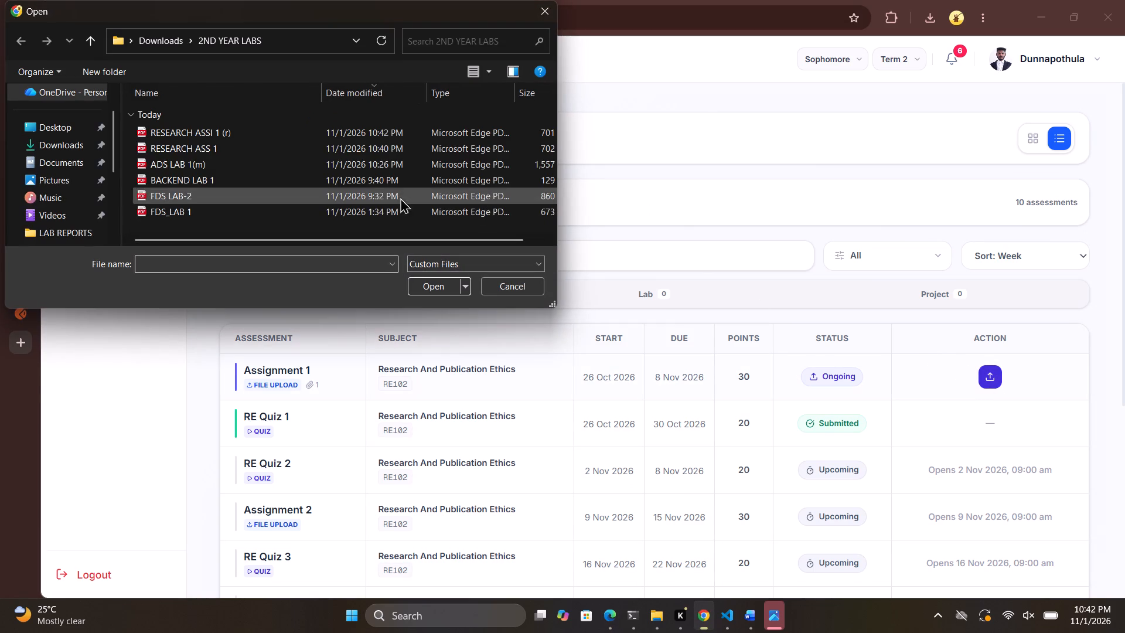
{"action": "left_click", "coordinate": [308, 147]}
{"action": "left_click", "coordinate": [431, 285]}
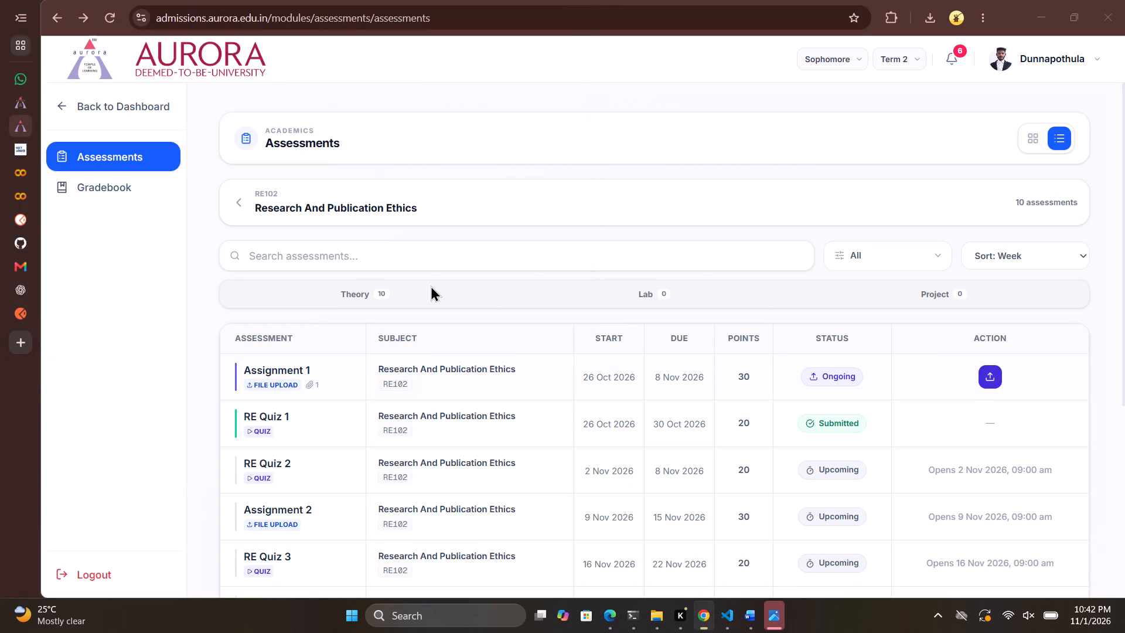
Go back through the dashboard to Assessments and leave Research And Publication Ethics for the overview of all courses.
{"action": "left_click", "coordinate": [114, 111]}
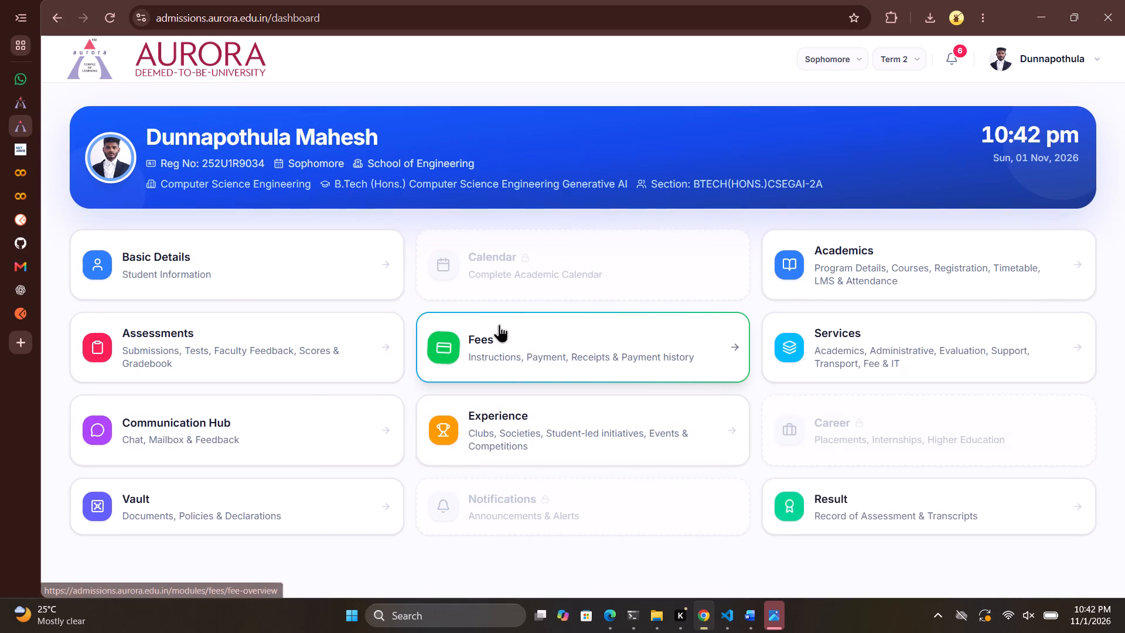
{"action": "left_click", "coordinate": [280, 322]}
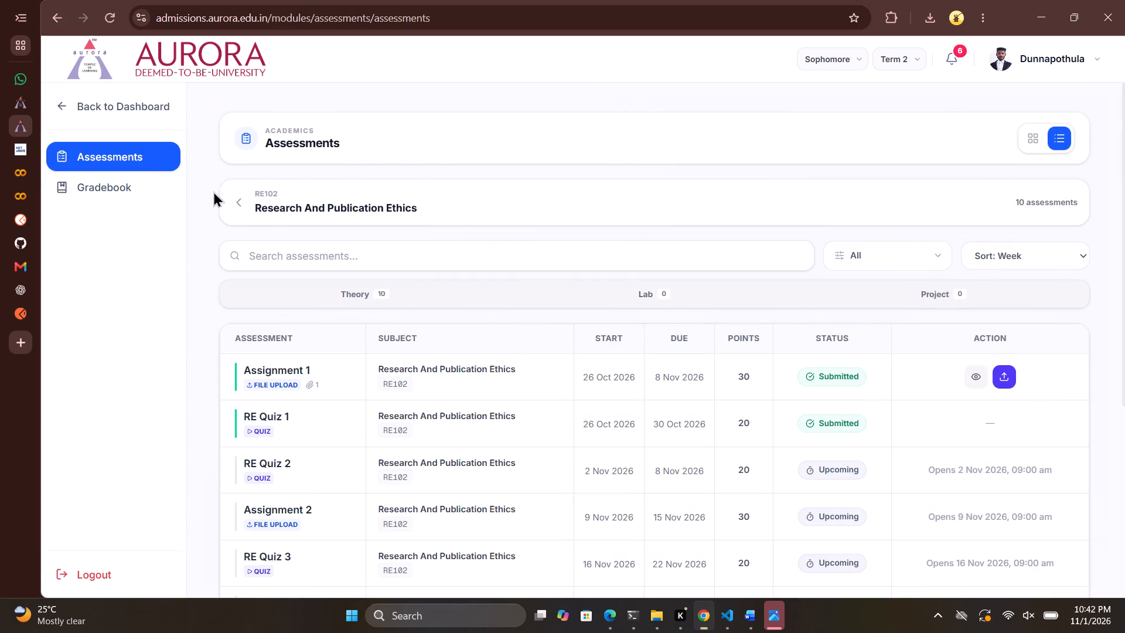
{"action": "left_click", "coordinate": [260, 220]}
{"action": "left_click", "coordinate": [253, 217]}
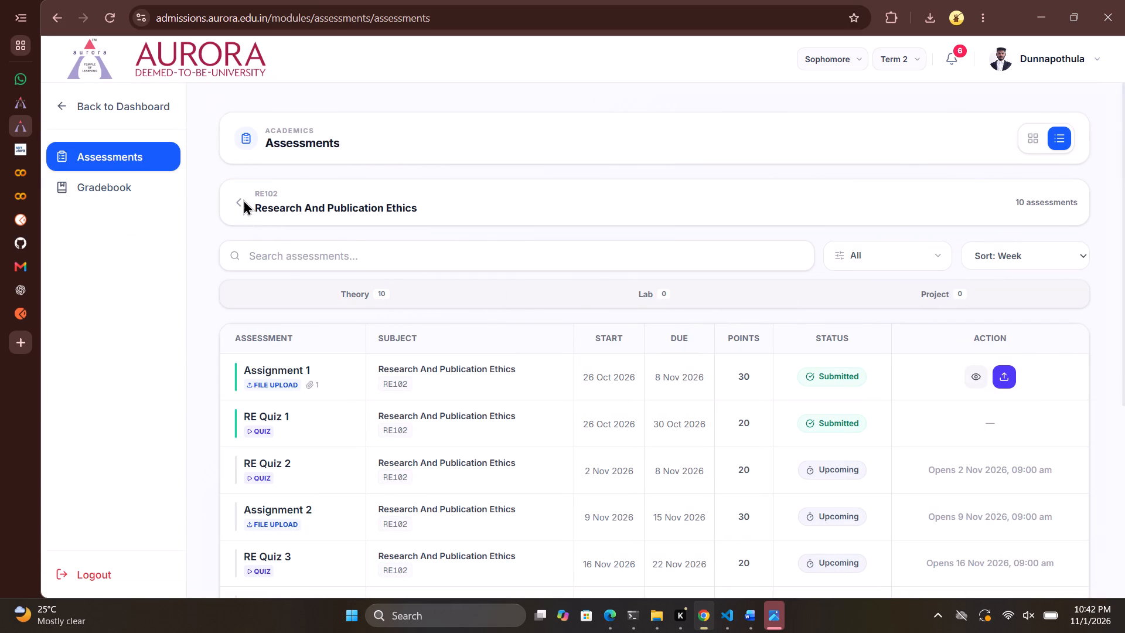
{"action": "left_click", "coordinate": [231, 192]}
{"action": "double_click", "coordinate": [234, 215]}
{"action": "left_click", "coordinate": [239, 200]}
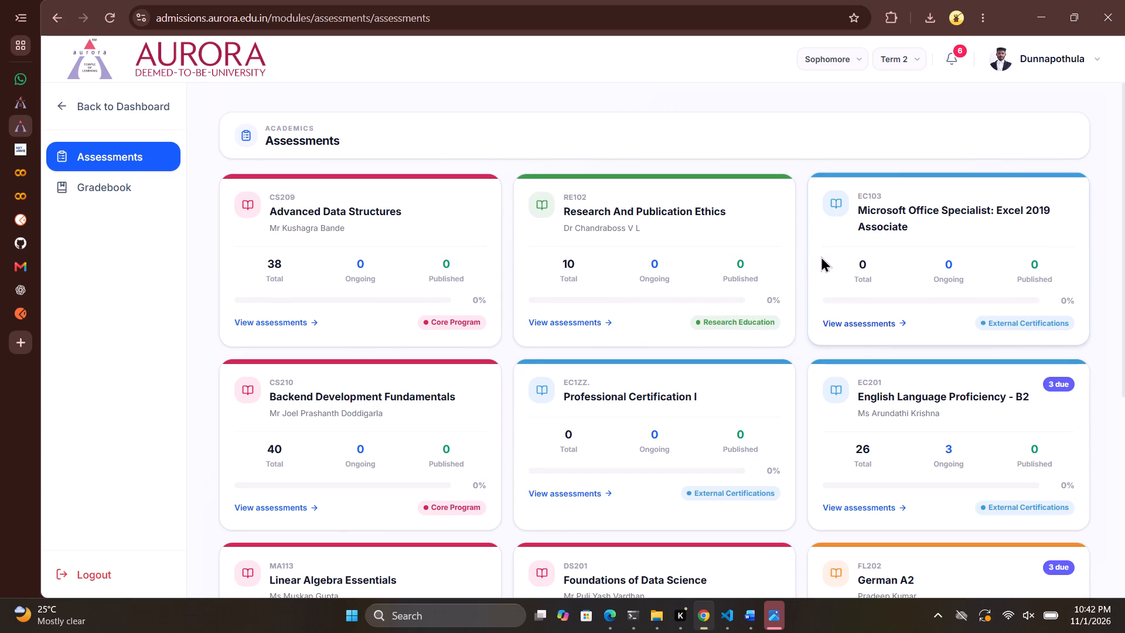
Look over the course cards, view Pre Learning Quiz1 in English Language Proficiency - B2, and return to the course overview.
{"action": "scroll", "coordinate": [810, 277], "scroll_direction": "down", "scroll_amount": 1}
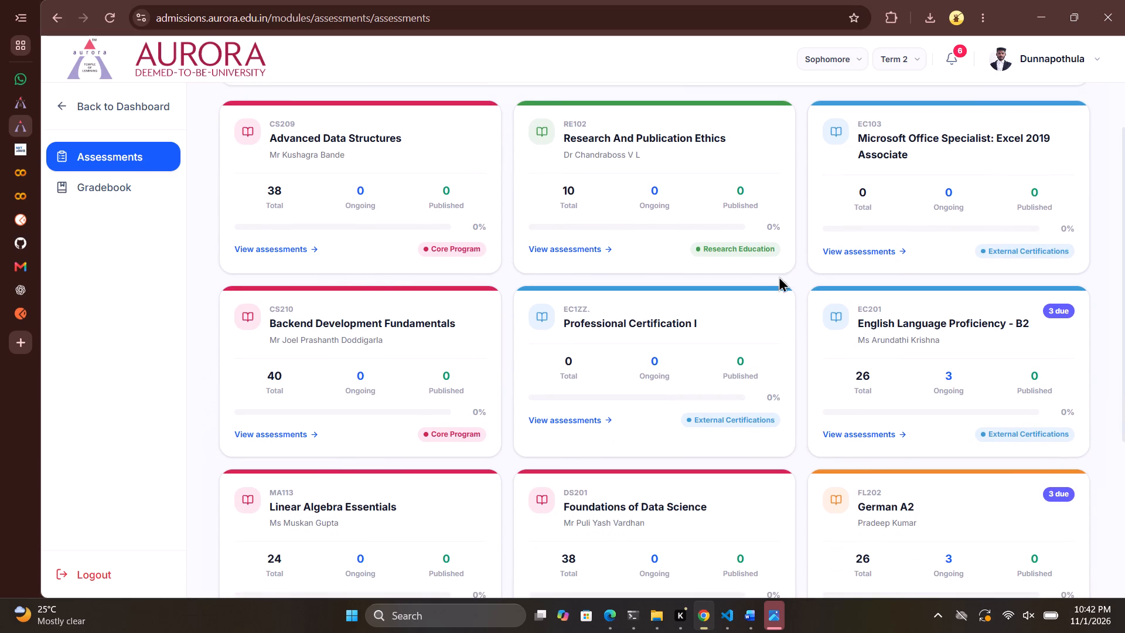
{"action": "scroll", "coordinate": [558, 282], "scroll_direction": "down", "scroll_amount": 5}
{"action": "scroll", "coordinate": [567, 320], "scroll_direction": "up", "scroll_amount": 4}
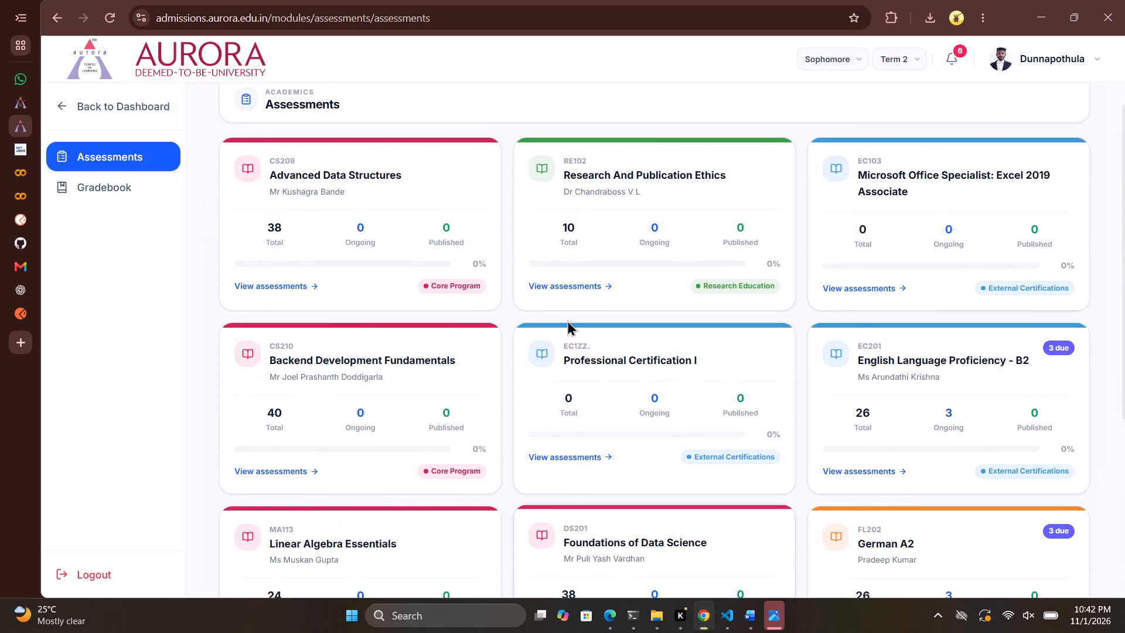
{"action": "scroll", "coordinate": [574, 331], "scroll_direction": "down", "scroll_amount": 1}
{"action": "left_click", "coordinate": [949, 321]}
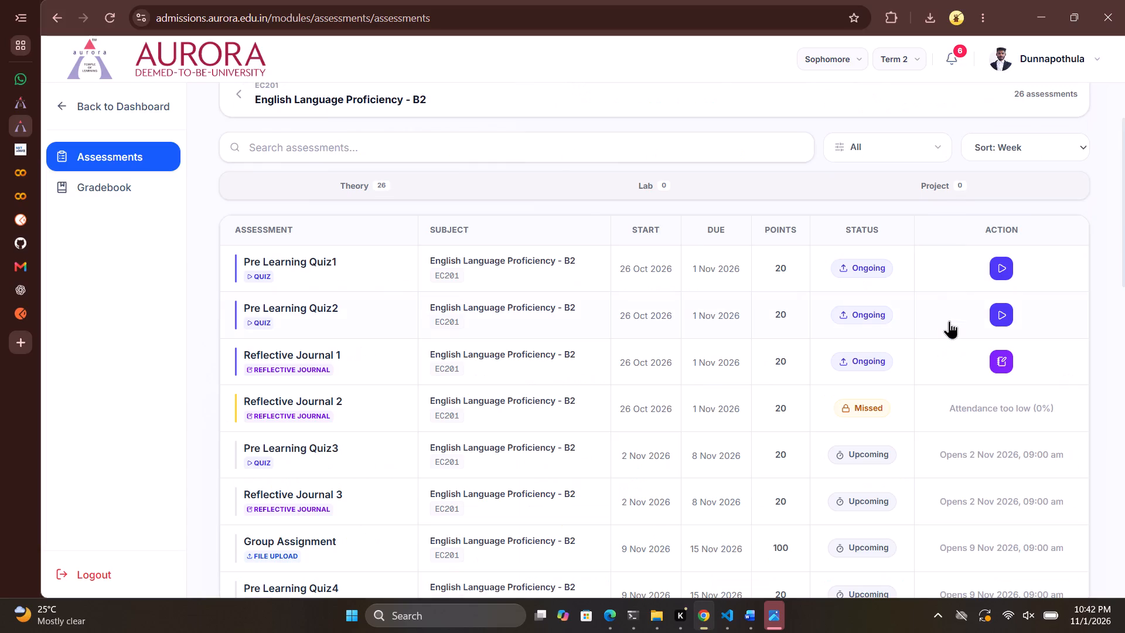
{"action": "left_click", "coordinate": [1000, 264]}
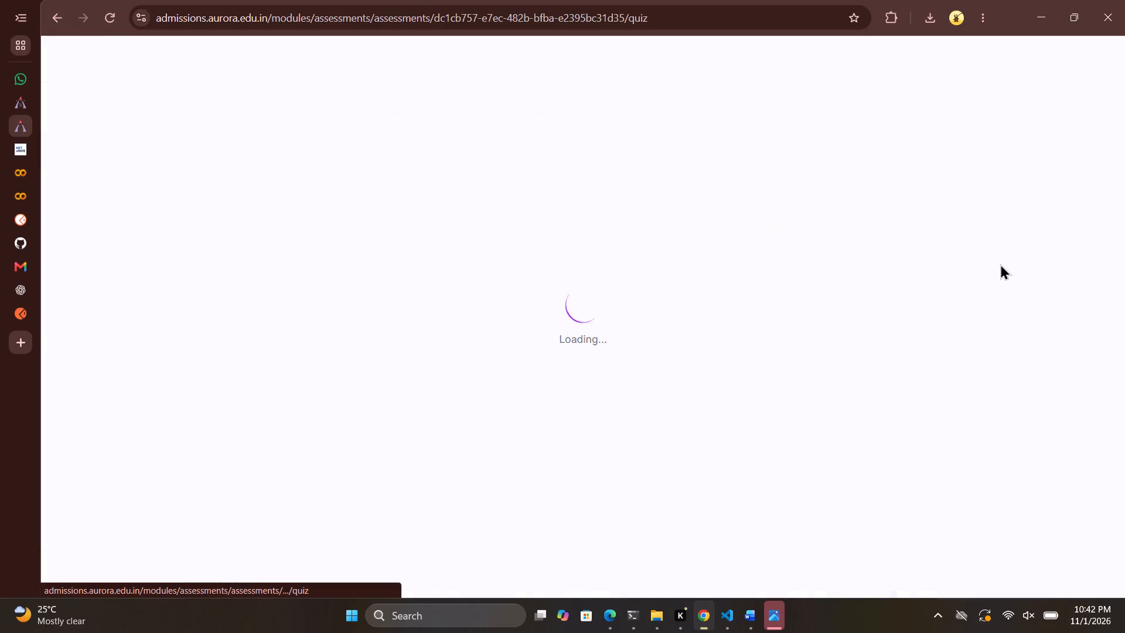
{"action": "left_click", "coordinate": [561, 498]}
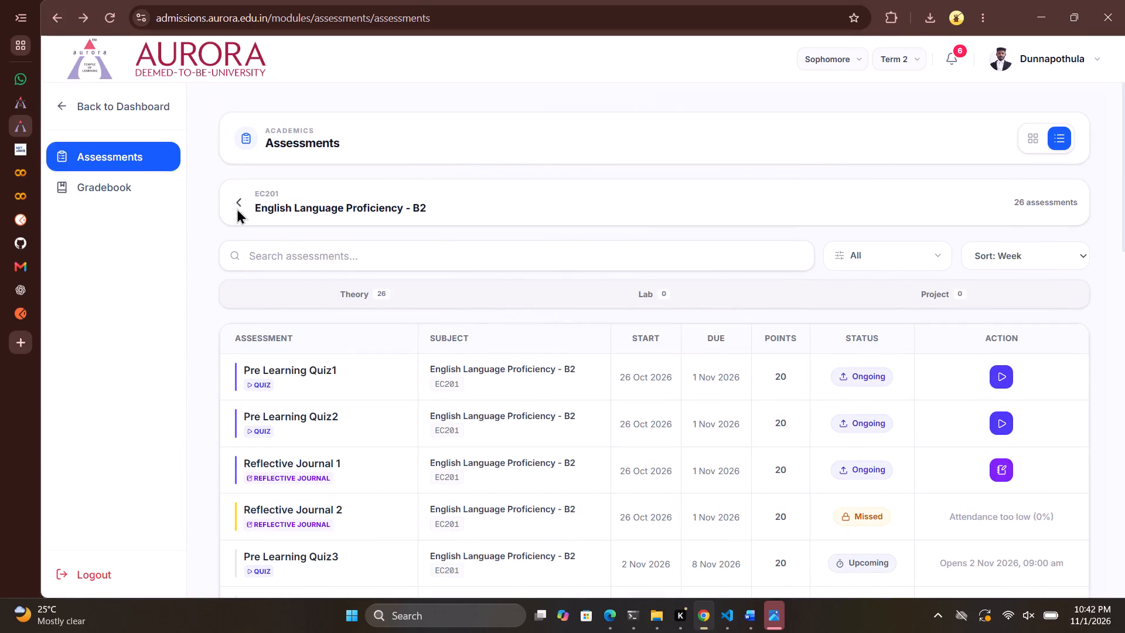
{"action": "left_click", "coordinate": [237, 208]}
View Pre Learning Quiz1 in the German A2 course and return to the dashboard.
{"action": "scroll", "coordinate": [923, 432], "scroll_direction": "down", "scroll_amount": 2}
{"action": "left_click", "coordinate": [924, 450]}
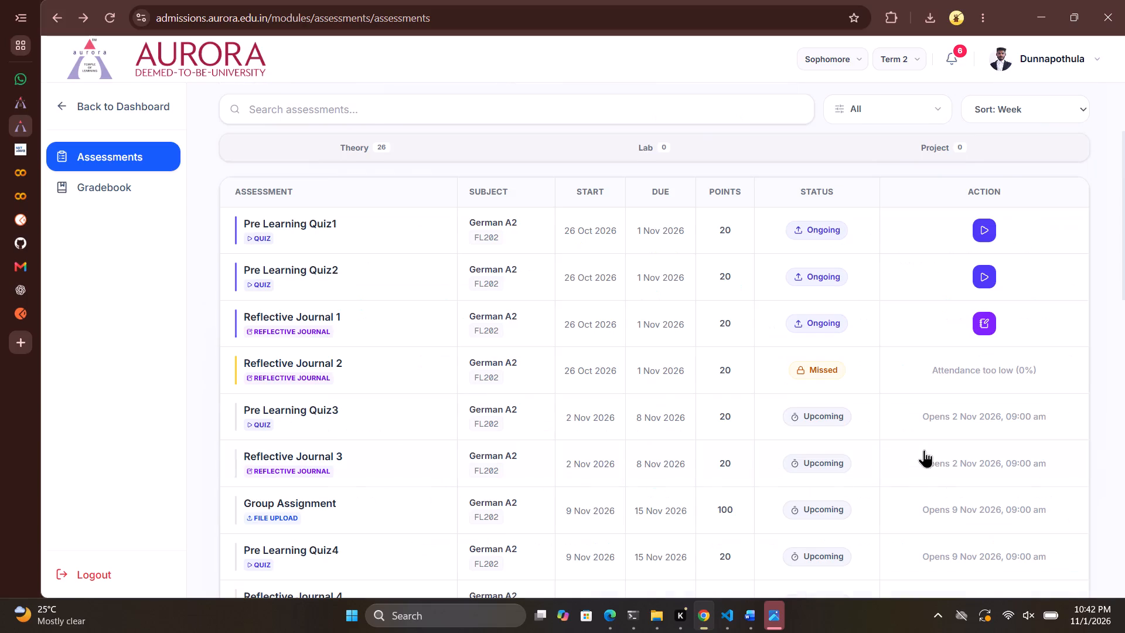
{"action": "left_click", "coordinate": [975, 221]}
{"action": "left_click", "coordinate": [504, 496]}
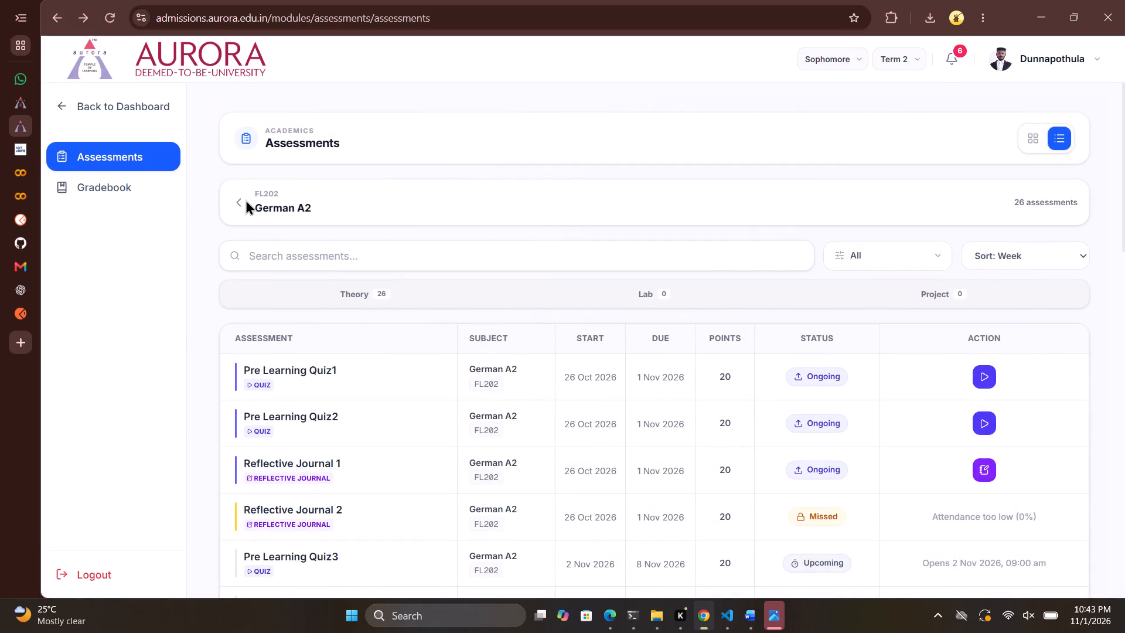
{"action": "left_click", "coordinate": [242, 200]}
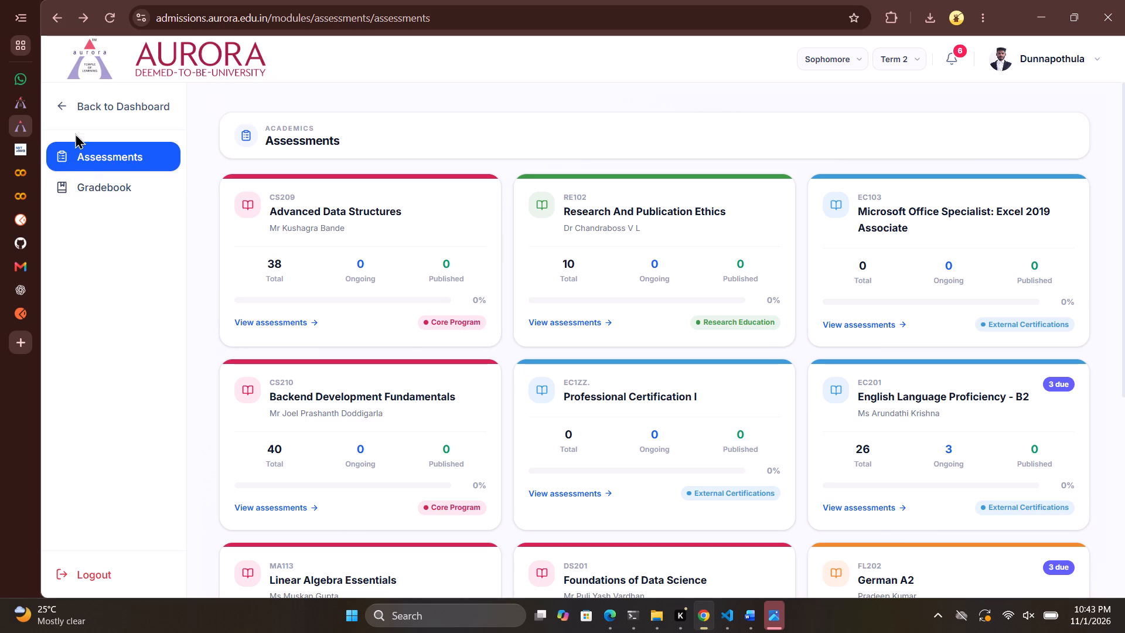
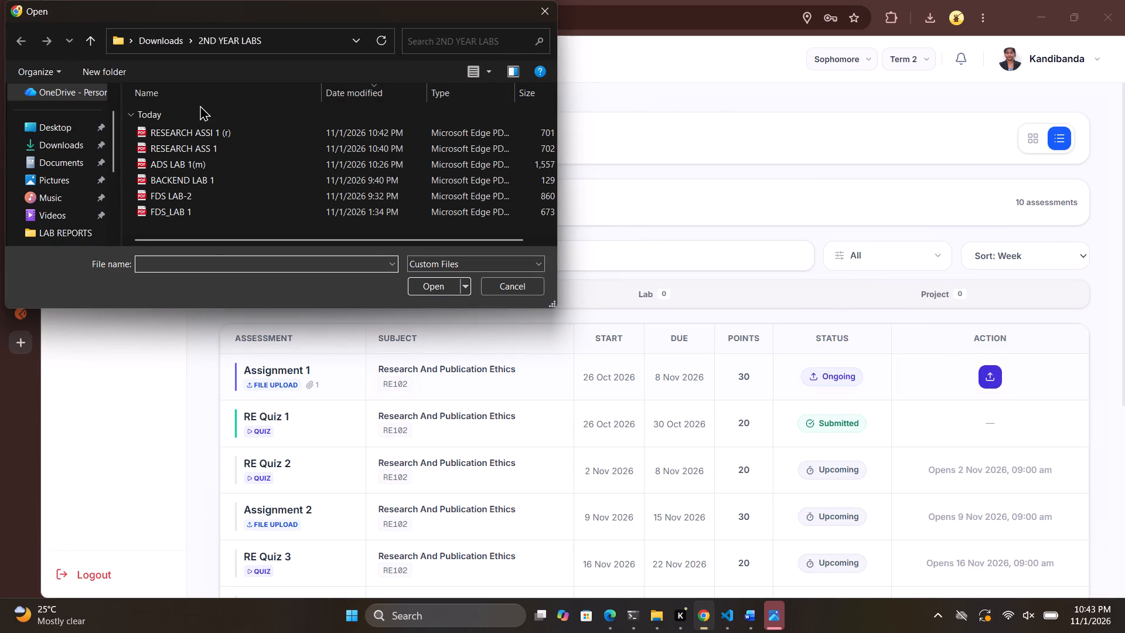
Upload RESEARCH ASSI 1 (r) from the 2ND YEAR LABS folder as the Research And Publication Ethics Assignment 1 submission.
{"action": "left_click", "coordinate": [222, 129]}
{"action": "left_click", "coordinate": [420, 279]}
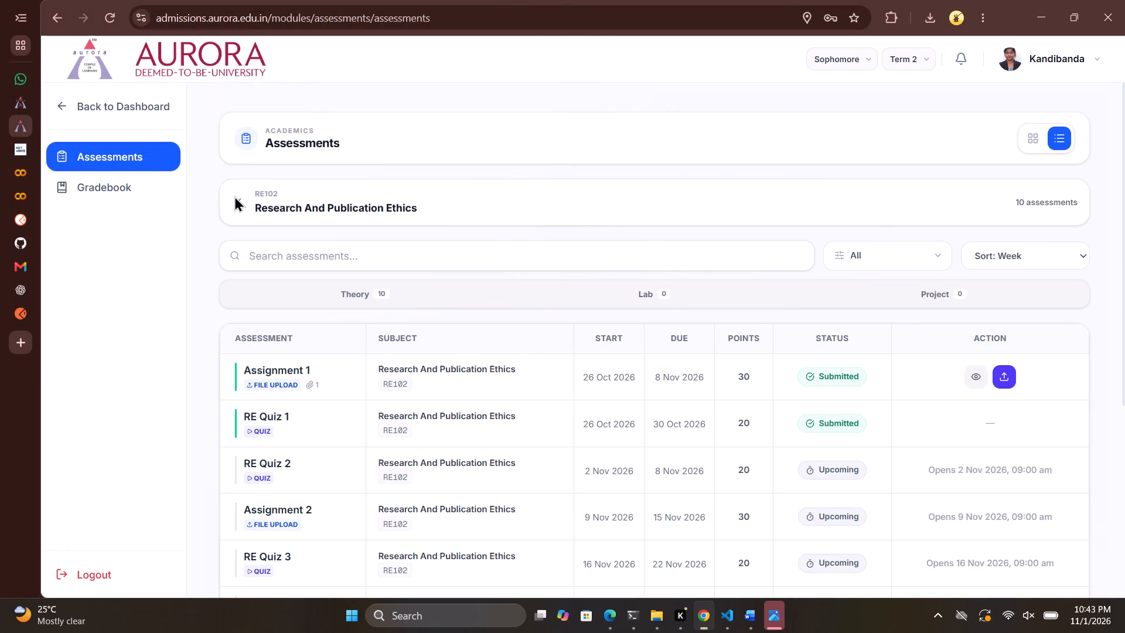
Return to the course overview and check the assessment lists of Advanced Data Structures and Backend Development Fundamentals for pending work.
{"action": "left_click", "coordinate": [236, 198]}
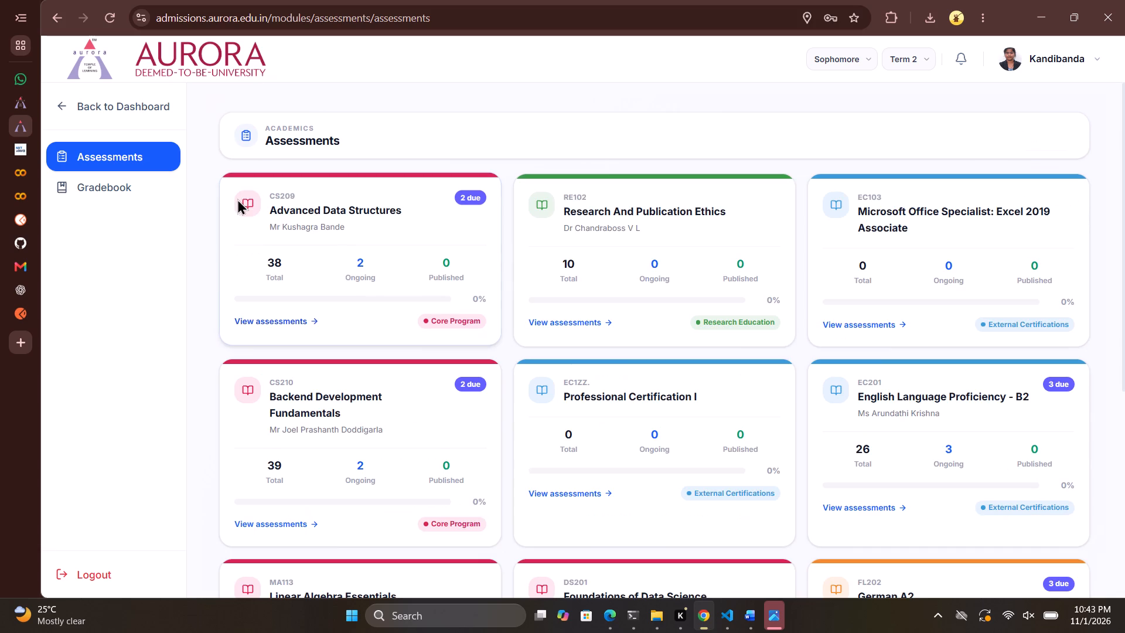
{"action": "left_click", "coordinate": [316, 262]}
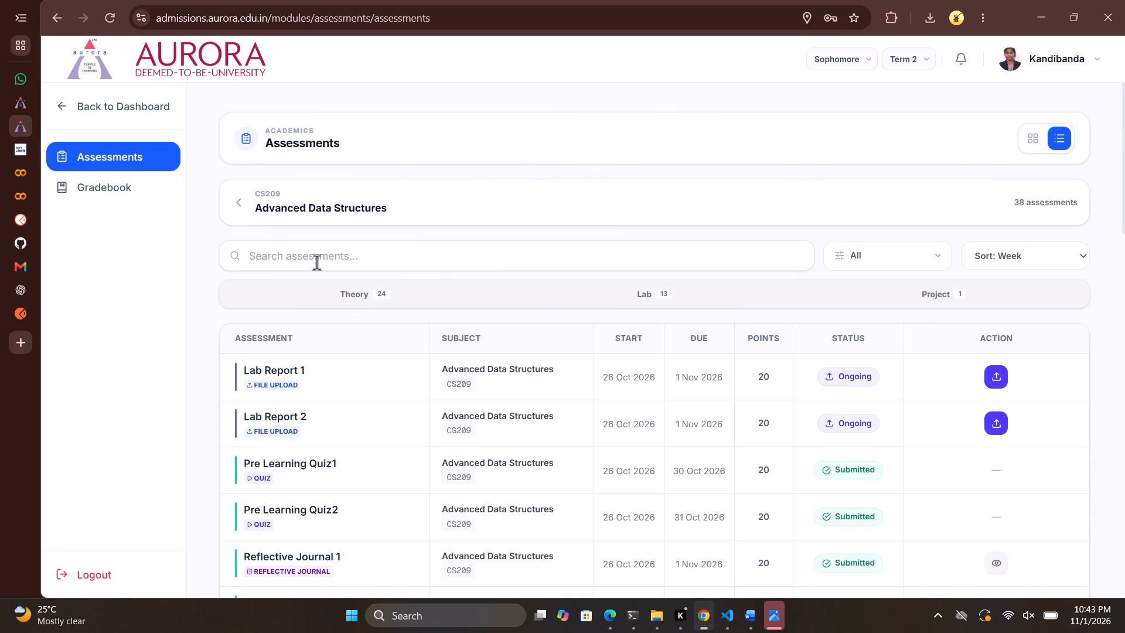
{"action": "left_click", "coordinate": [237, 206]}
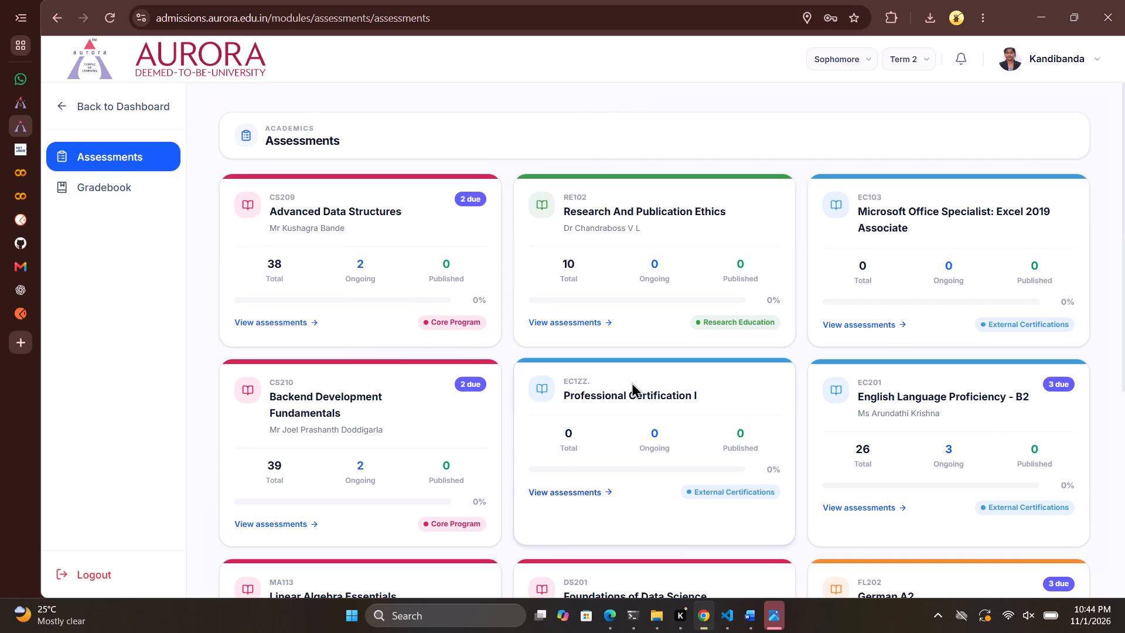
{"action": "scroll", "coordinate": [632, 382], "scroll_direction": "down", "scroll_amount": 5}
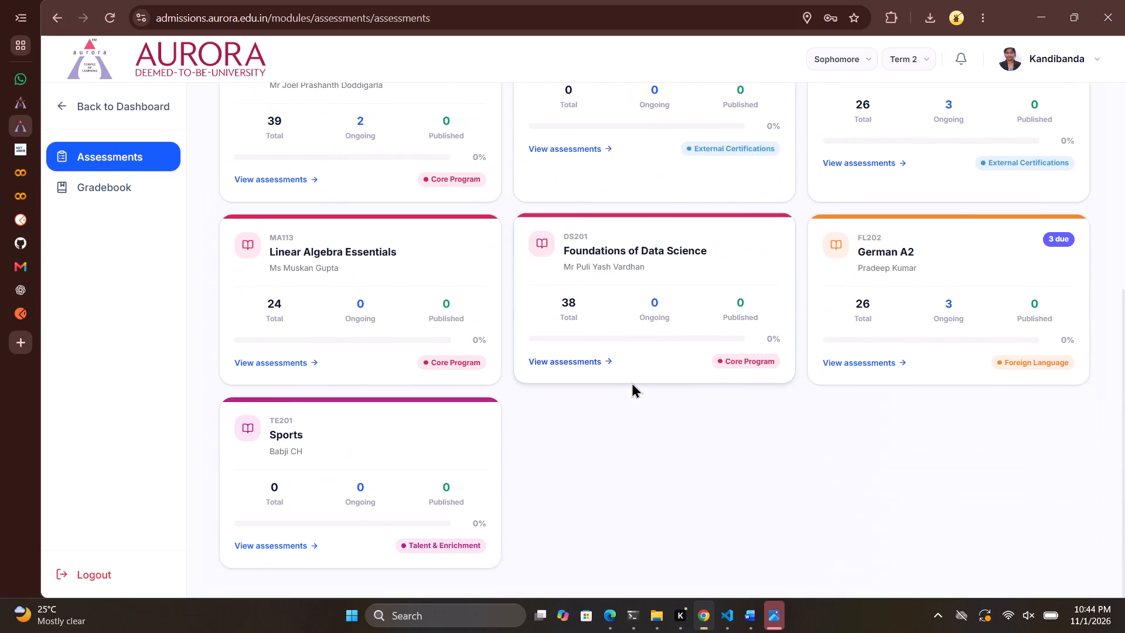
{"action": "scroll", "coordinate": [632, 382], "scroll_direction": "up", "scroll_amount": 6}
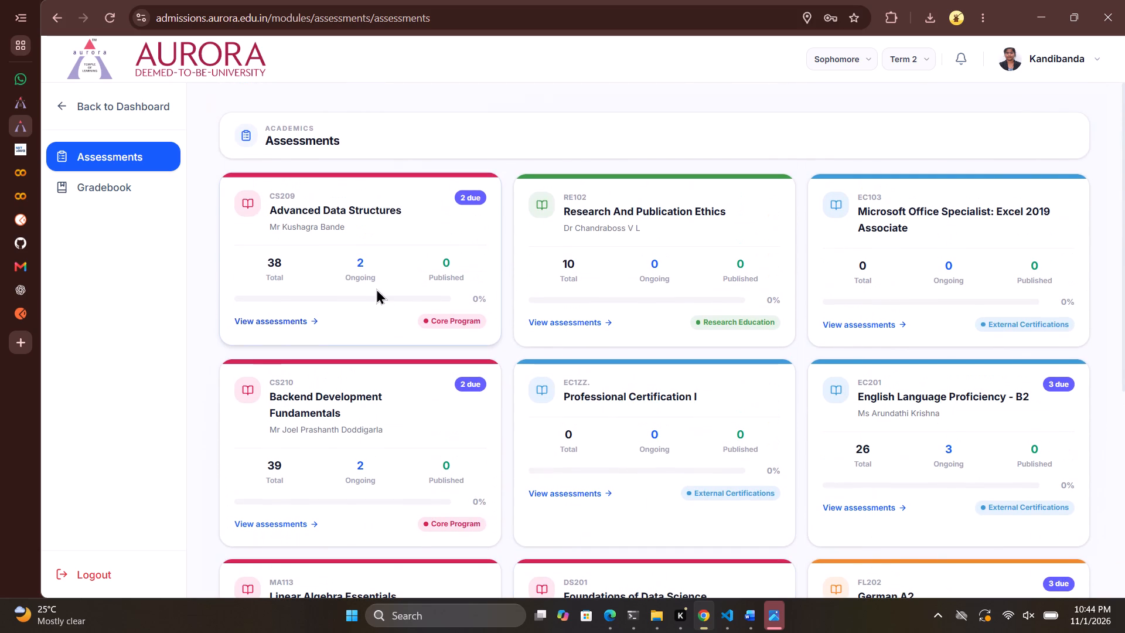
{"action": "left_click", "coordinate": [387, 409]}
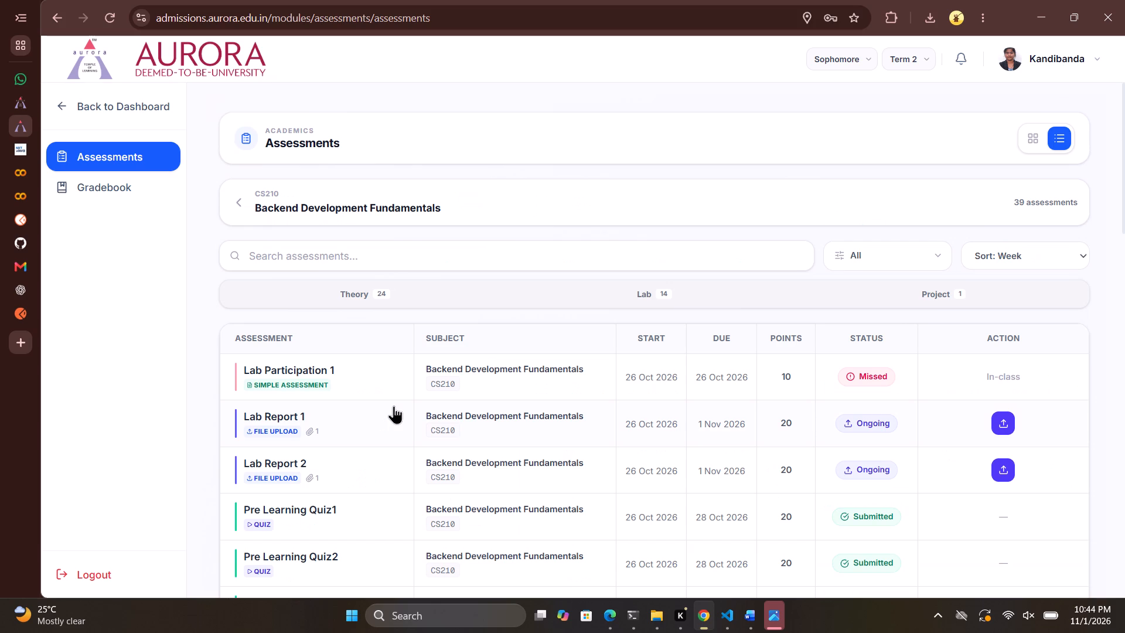
{"action": "left_click", "coordinate": [242, 205]}
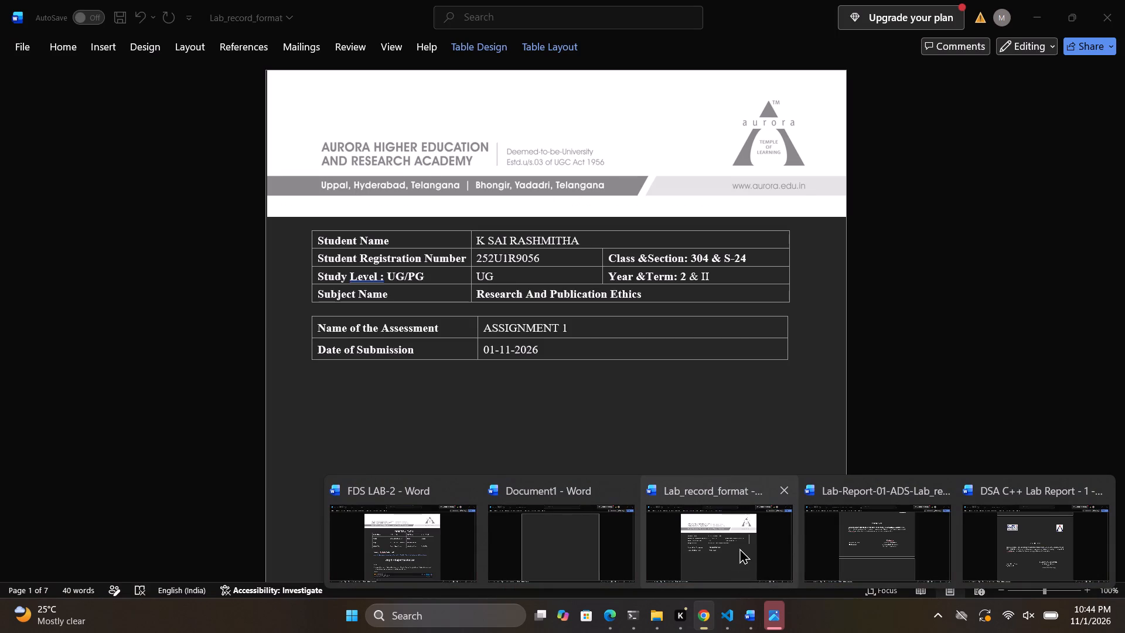
Switch to the Advanced Data Structures Lab Report 01 document in Word and examine its cover, certificate, code and output pages.
{"action": "left_click", "coordinate": [872, 542]}
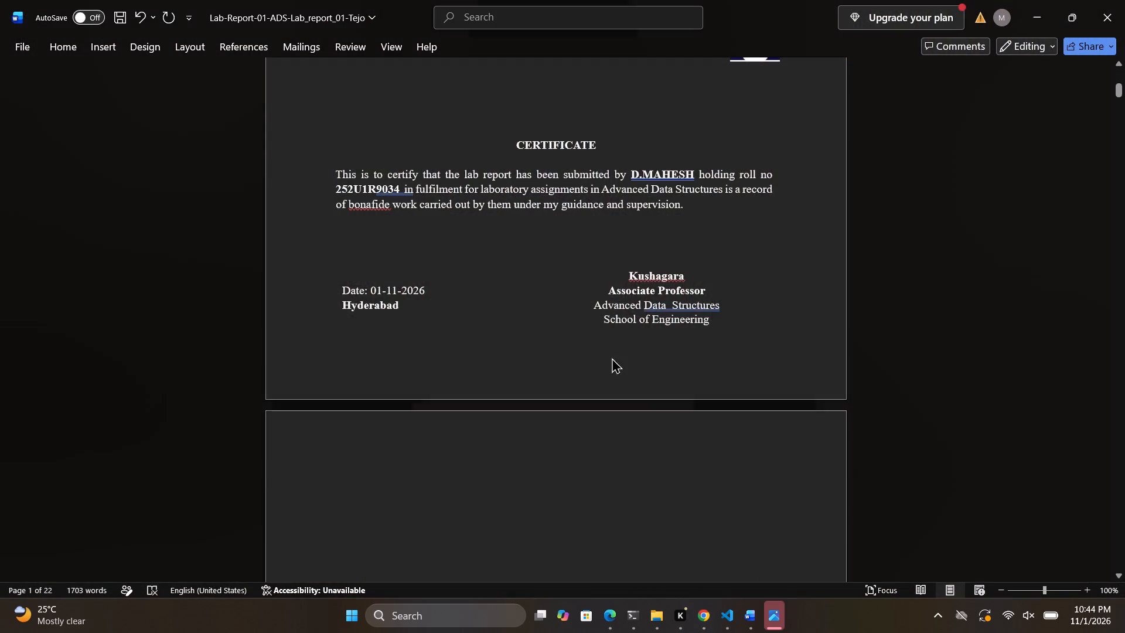
{"action": "scroll", "coordinate": [604, 349], "scroll_direction": "down", "scroll_amount": 7}
{"action": "scroll", "coordinate": [598, 348], "scroll_direction": "down", "scroll_amount": 16}
{"action": "scroll", "coordinate": [598, 348], "scroll_direction": "up", "scroll_amount": 4}
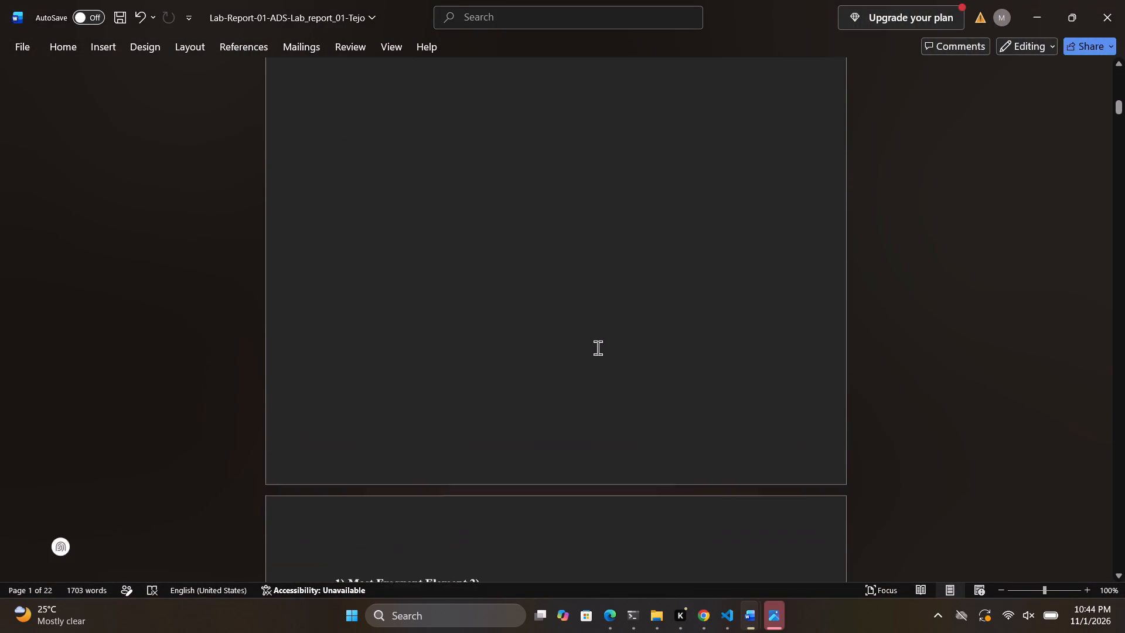
{"action": "scroll", "coordinate": [598, 348], "scroll_direction": "up", "scroll_amount": 3}
{"action": "scroll", "coordinate": [598, 348], "scroll_direction": "down", "scroll_amount": 17}
{"action": "scroll", "coordinate": [597, 348], "scroll_direction": "down", "scroll_amount": 7}
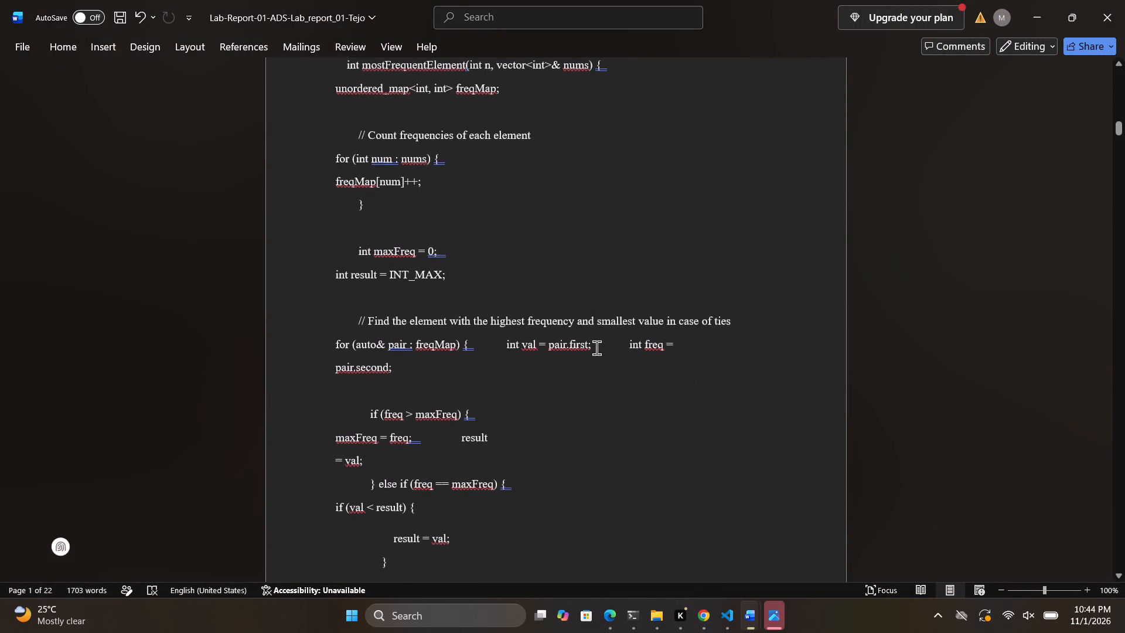
{"action": "scroll", "coordinate": [596, 348], "scroll_direction": "down", "scroll_amount": 17}
{"action": "scroll", "coordinate": [596, 348], "scroll_direction": "up", "scroll_amount": 3}
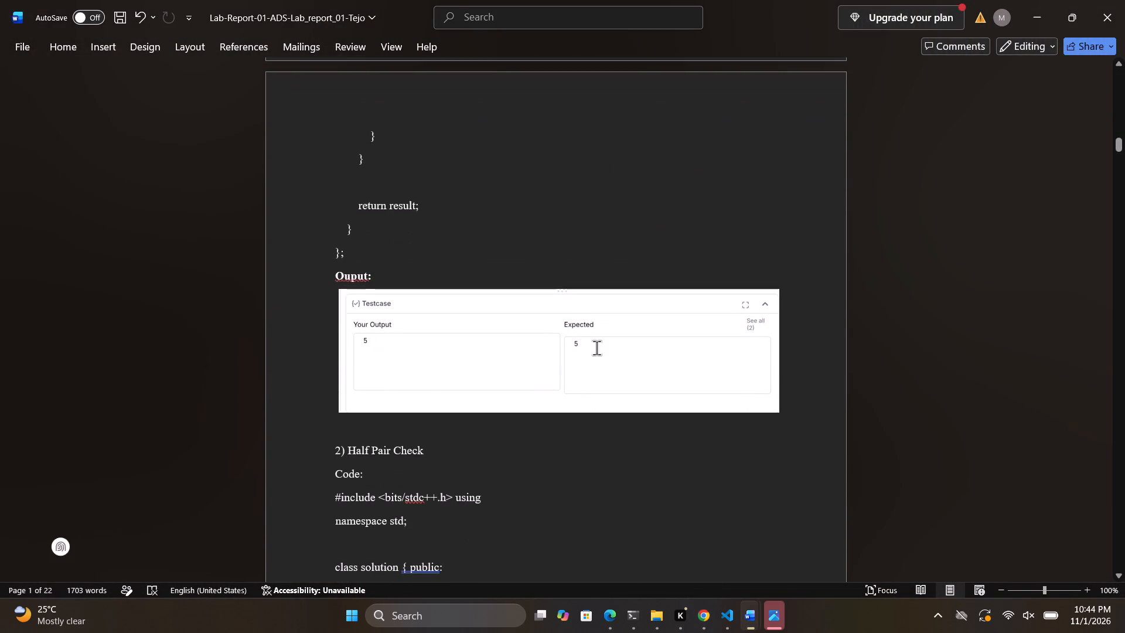
{"action": "scroll", "coordinate": [596, 348], "scroll_direction": "up", "scroll_amount": 13}
{"action": "scroll", "coordinate": [596, 348], "scroll_direction": "up", "scroll_amount": 8}
{"action": "scroll", "coordinate": [596, 348], "scroll_direction": "up", "scroll_amount": 17}
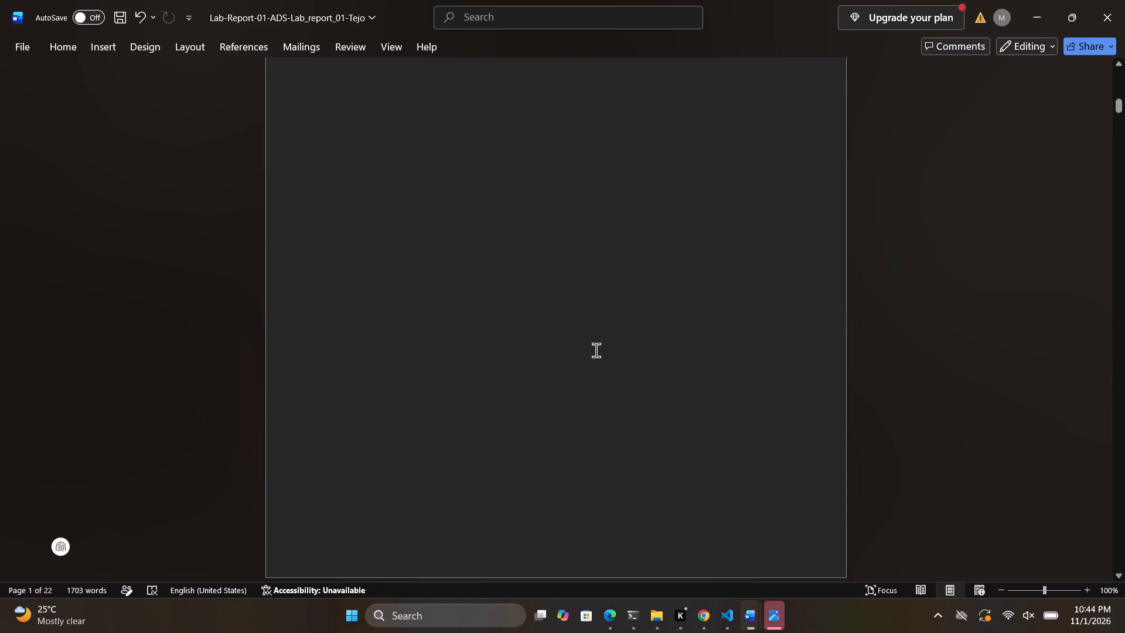
{"action": "scroll", "coordinate": [596, 350], "scroll_direction": "up", "scroll_amount": 19}
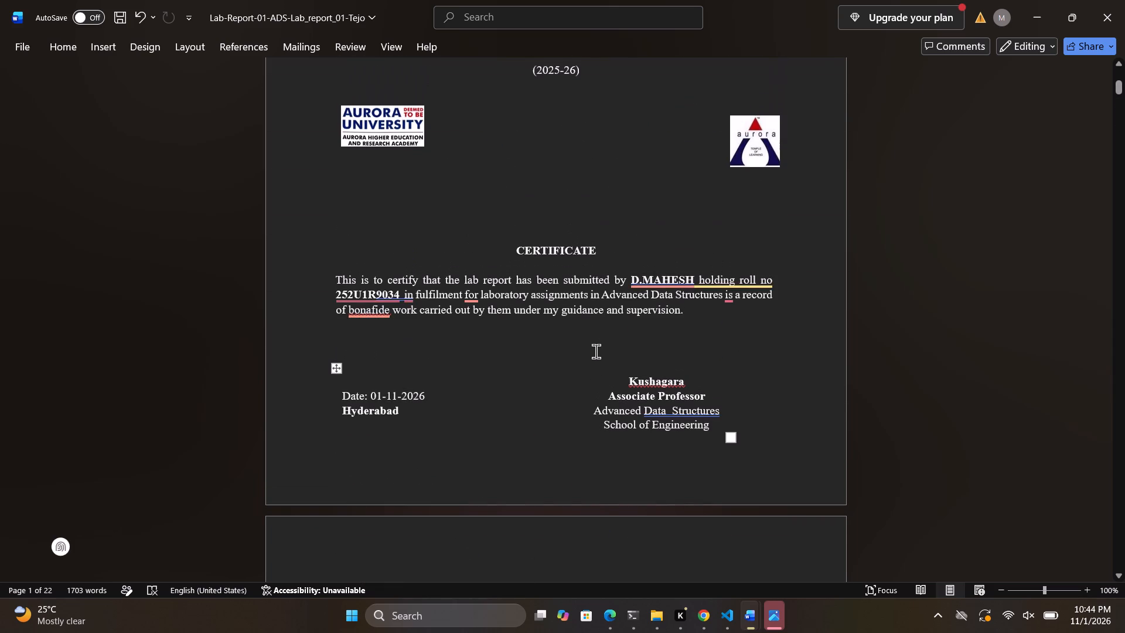
{"action": "scroll", "coordinate": [596, 351], "scroll_direction": "up", "scroll_amount": 7}
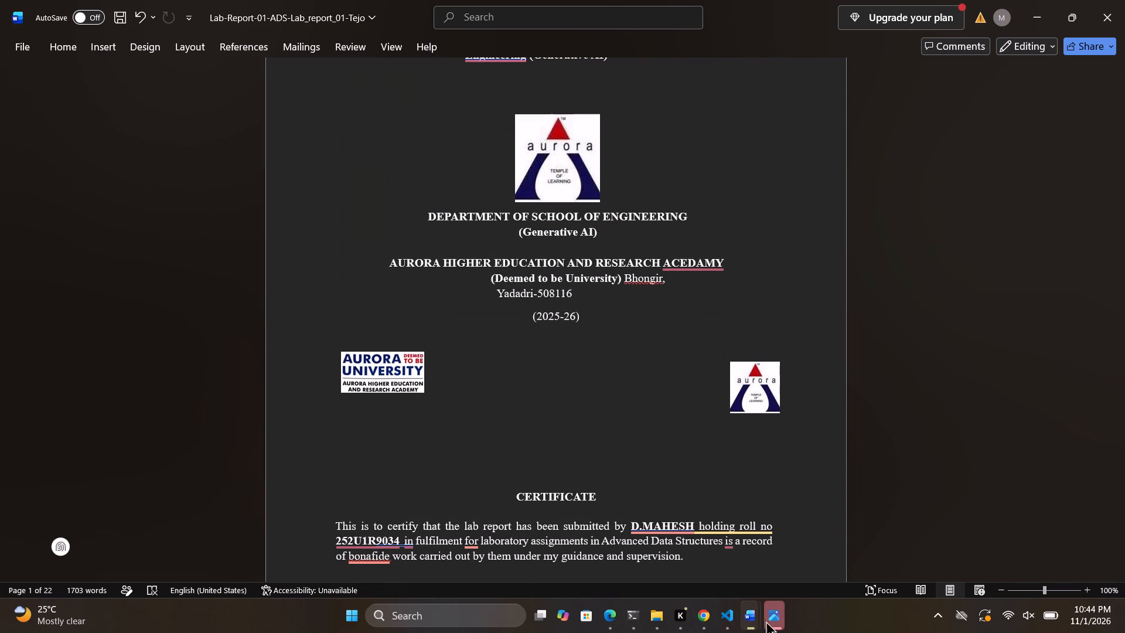
{"action": "left_click", "coordinate": [889, 546]}
{"action": "scroll", "coordinate": [679, 411], "scroll_direction": "down", "scroll_amount": 6}
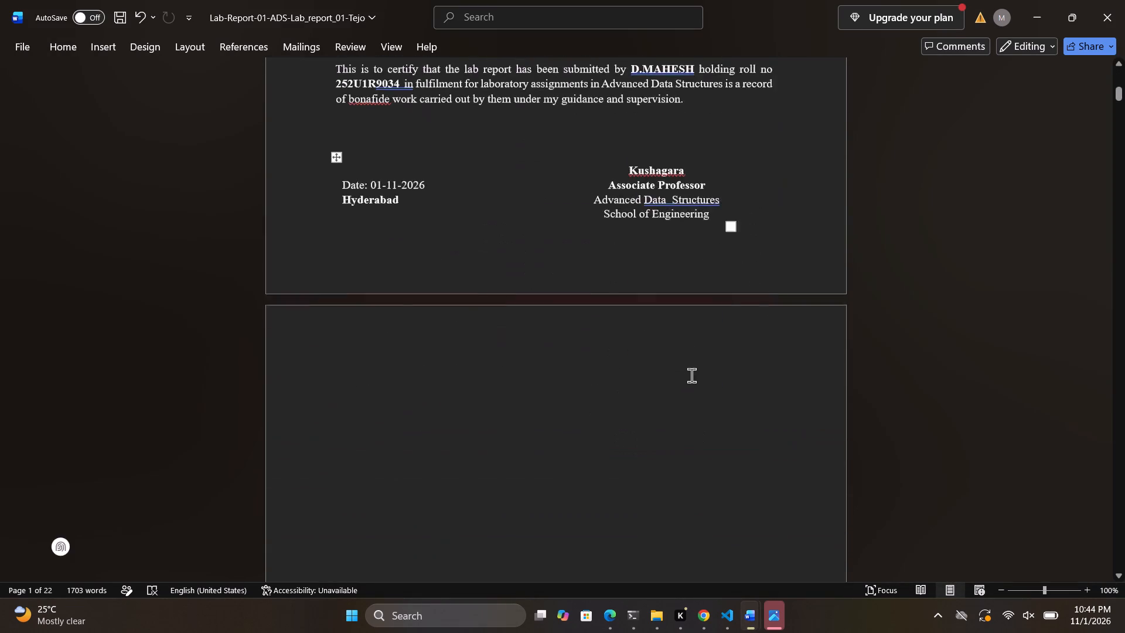